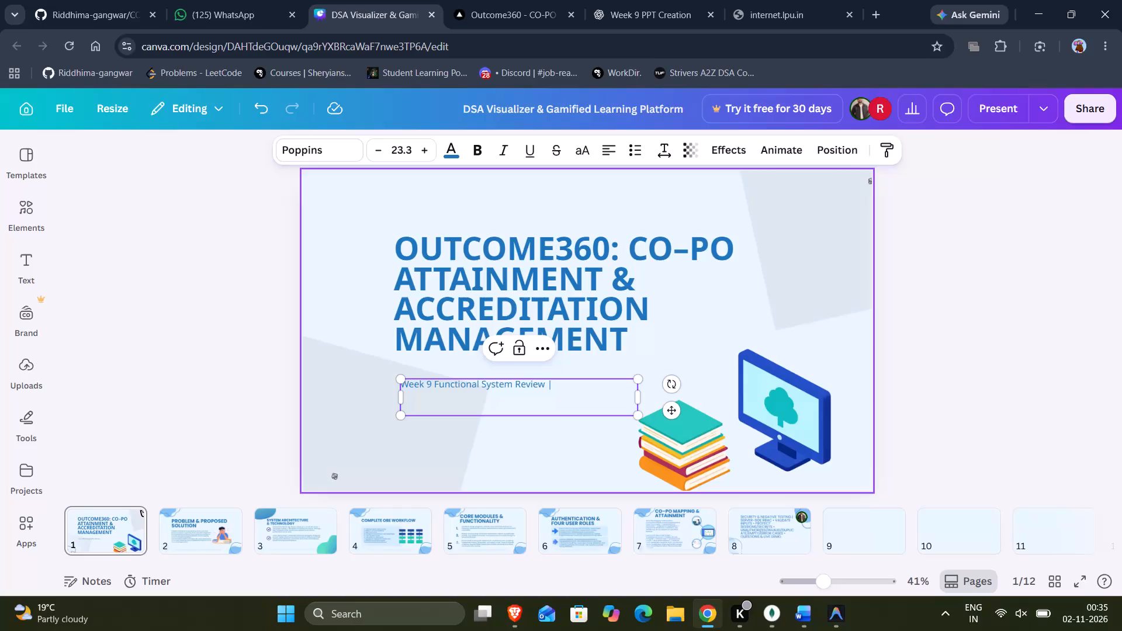
Enter the first two team members' full names in capitals on separate lines under "Week 9 Functional System Review |" on the title slide.
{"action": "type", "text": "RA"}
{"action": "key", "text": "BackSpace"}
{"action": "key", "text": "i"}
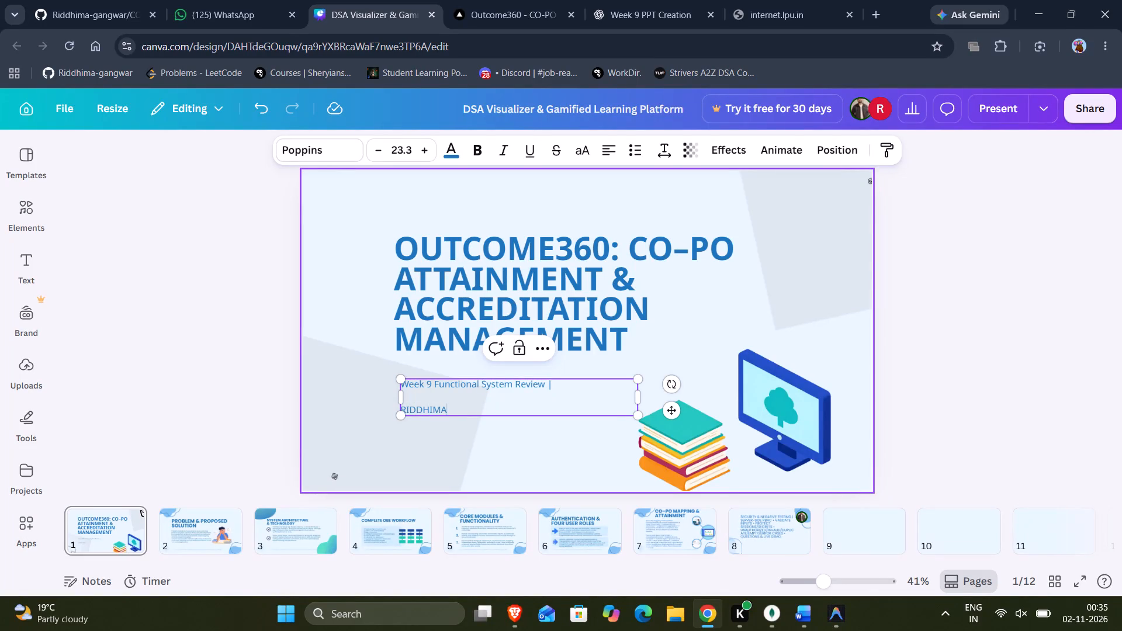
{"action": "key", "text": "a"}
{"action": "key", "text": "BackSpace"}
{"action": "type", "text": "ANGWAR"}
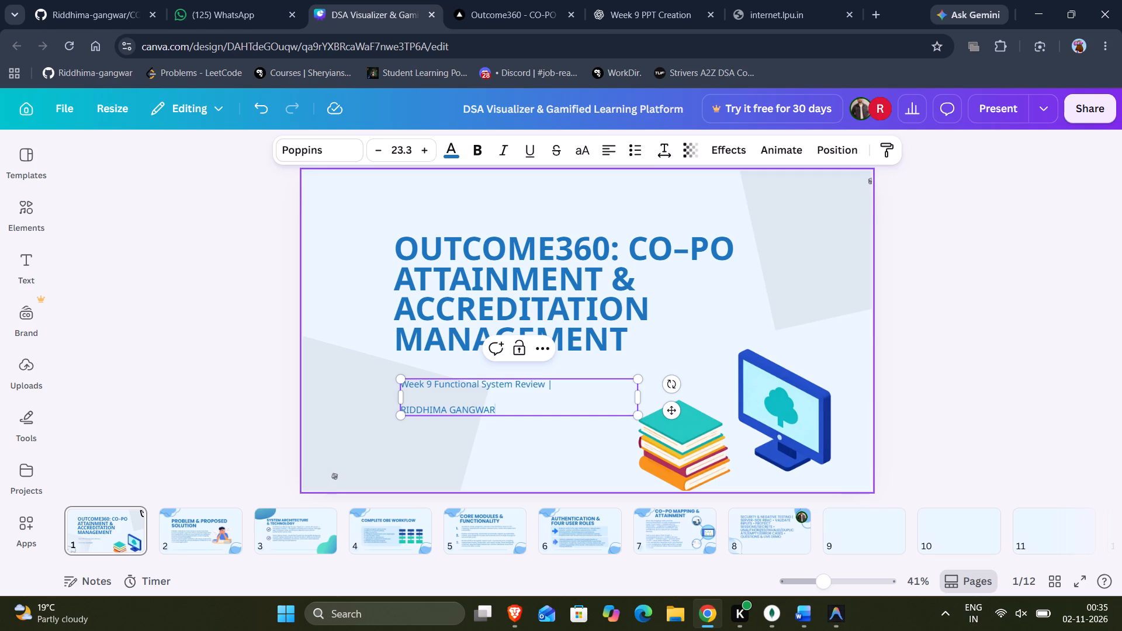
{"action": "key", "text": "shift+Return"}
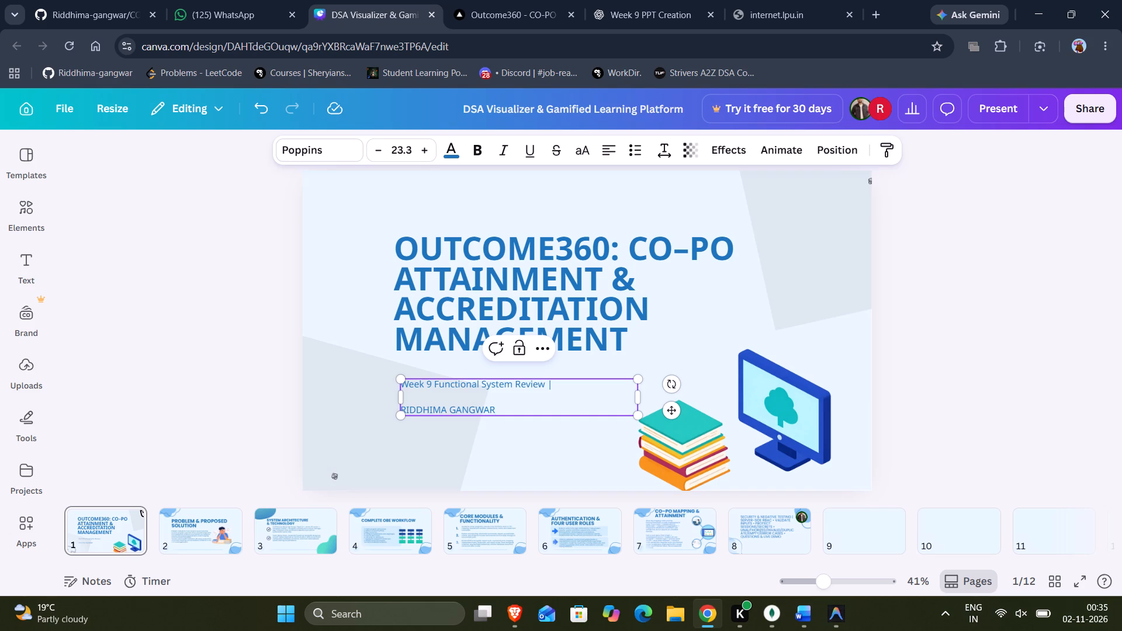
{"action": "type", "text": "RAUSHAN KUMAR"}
Insert a third team member's full name in capitals on a new line between the two existing names.
{"action": "left_click", "coordinate": [499, 410]}
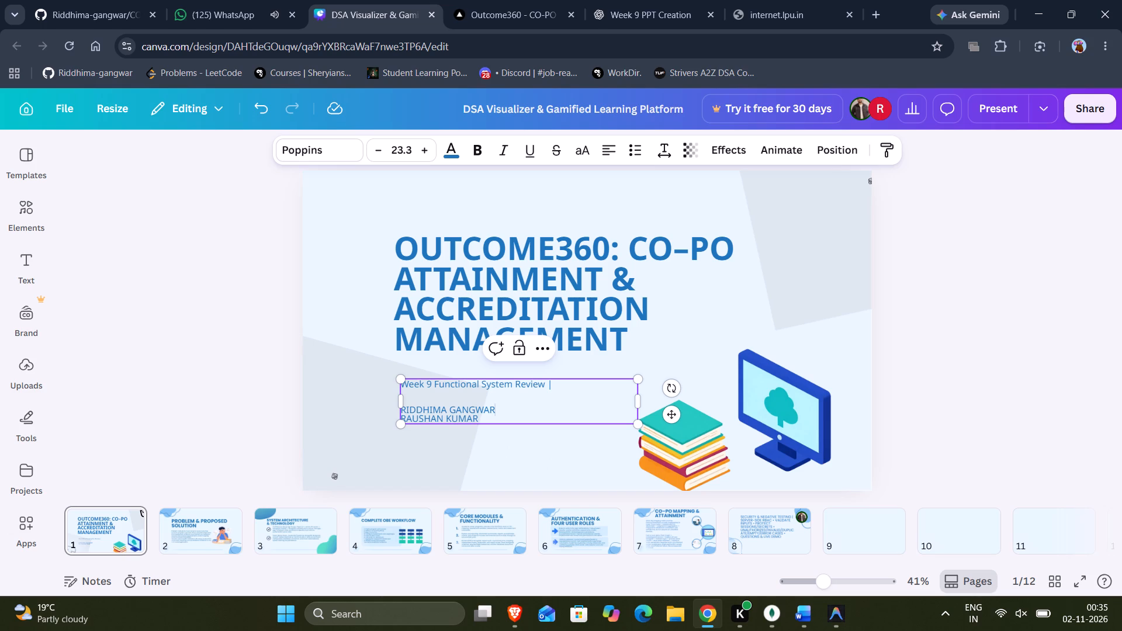
{"action": "key", "text": "shift+Return"}
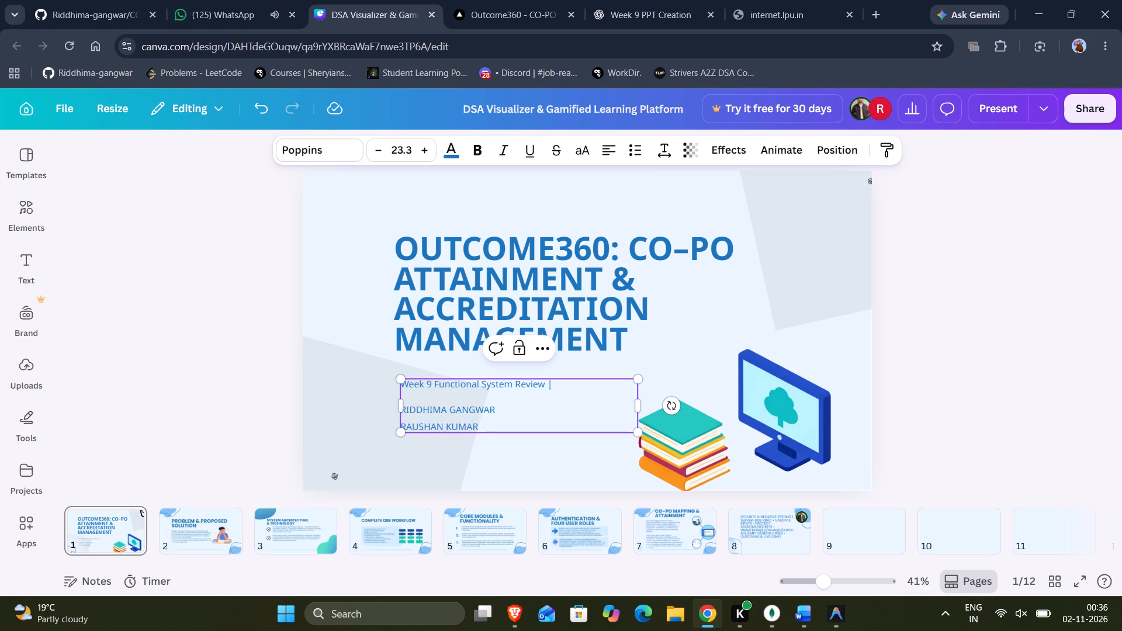
{"action": "left_click", "coordinate": [401, 418]}
{"action": "key", "text": "BackSpace"}
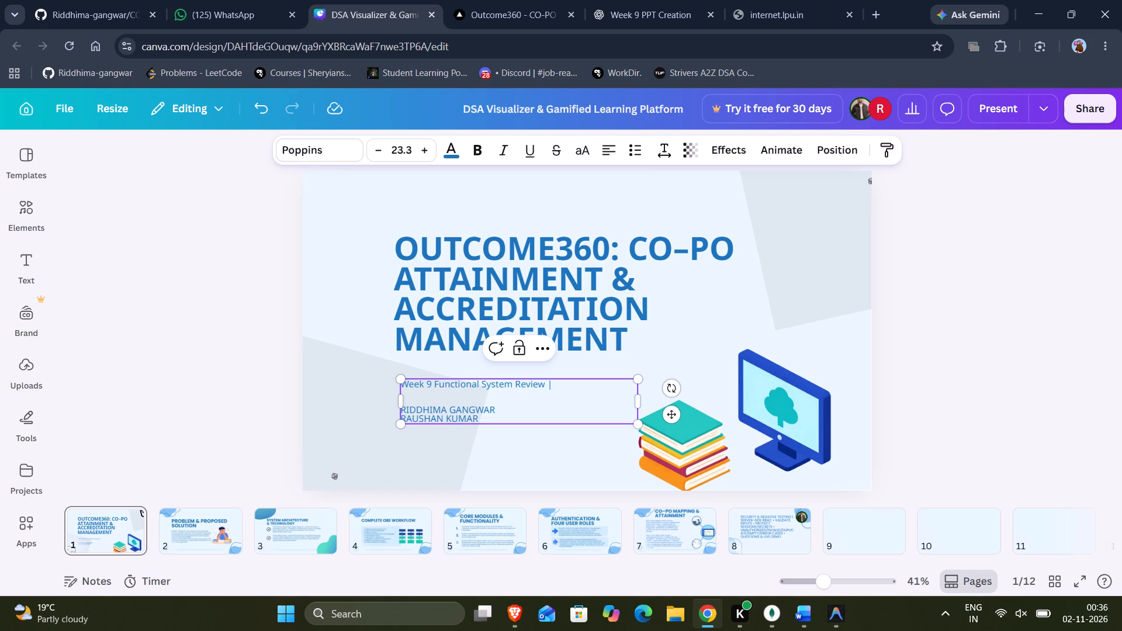
{"action": "key", "text": "shift+Return"}
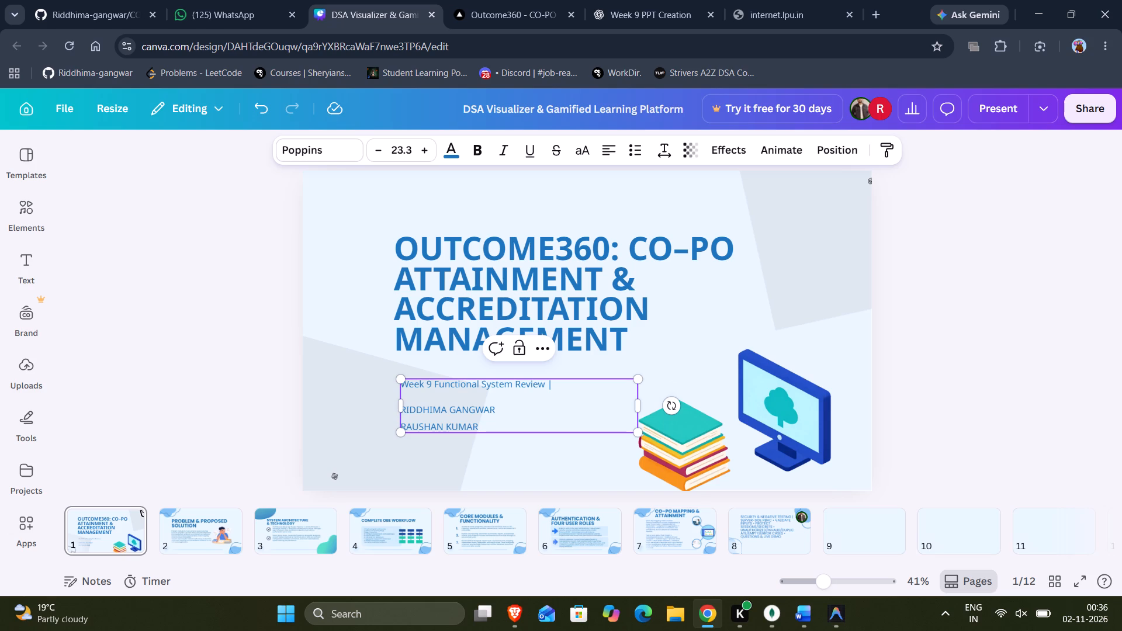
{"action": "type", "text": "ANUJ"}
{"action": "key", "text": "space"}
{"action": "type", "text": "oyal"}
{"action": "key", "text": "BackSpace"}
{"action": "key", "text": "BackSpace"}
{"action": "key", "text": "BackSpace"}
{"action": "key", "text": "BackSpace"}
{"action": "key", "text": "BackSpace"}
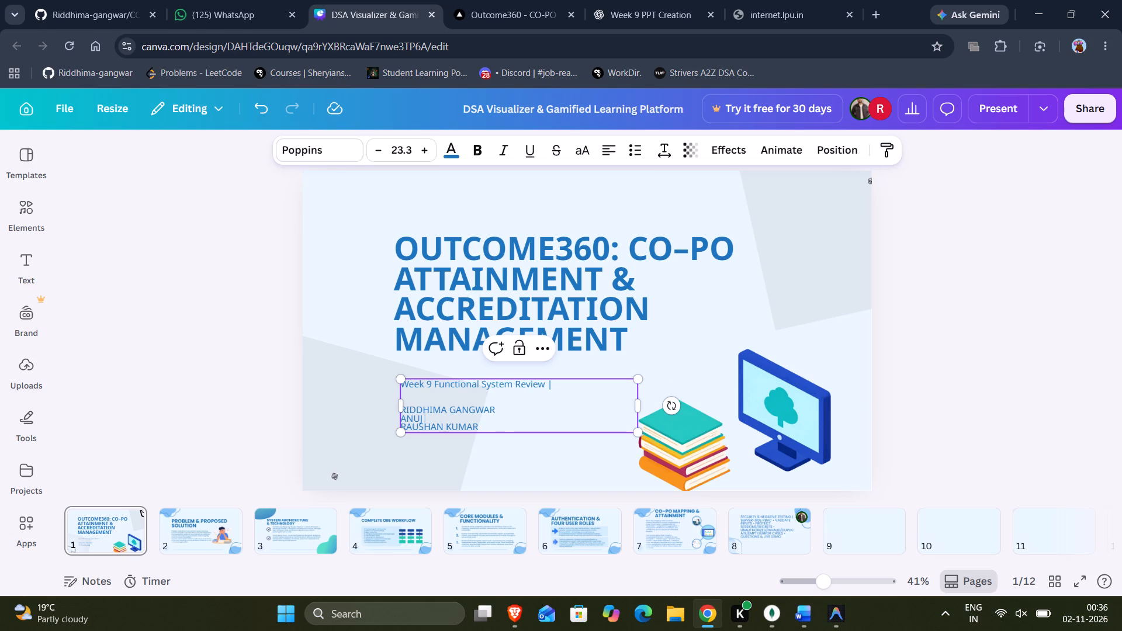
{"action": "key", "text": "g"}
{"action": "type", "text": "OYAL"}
Add the fourth team member's full name in capitals on a new line at the end of the name list.
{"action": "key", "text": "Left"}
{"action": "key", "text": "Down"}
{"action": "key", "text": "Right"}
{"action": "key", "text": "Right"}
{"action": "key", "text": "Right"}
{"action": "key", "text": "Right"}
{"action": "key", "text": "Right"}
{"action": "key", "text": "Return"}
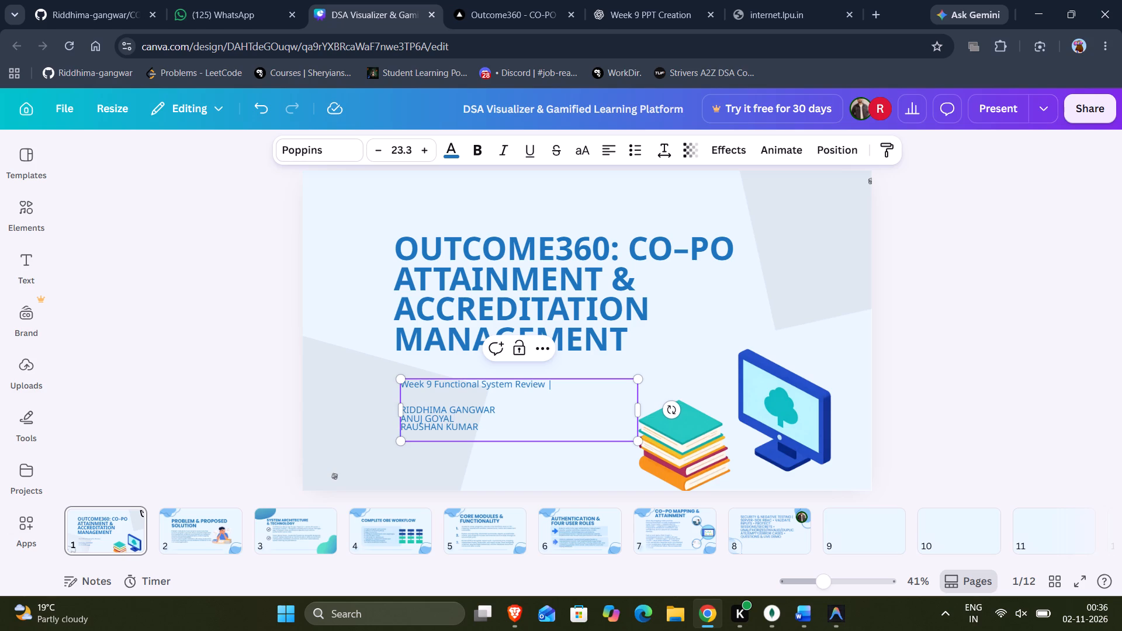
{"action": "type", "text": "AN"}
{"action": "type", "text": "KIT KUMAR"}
{"action": "left_click", "coordinate": [939, 345]}
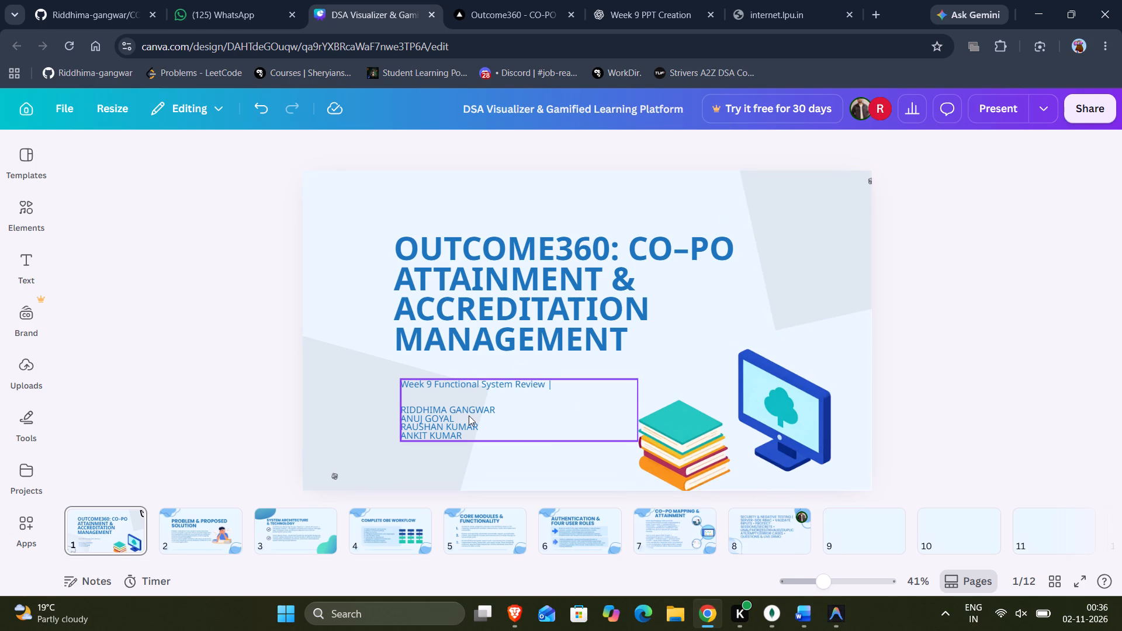
Space out the four team member names by inserting a blank line between each of them.
{"action": "left_click", "coordinate": [503, 413]}
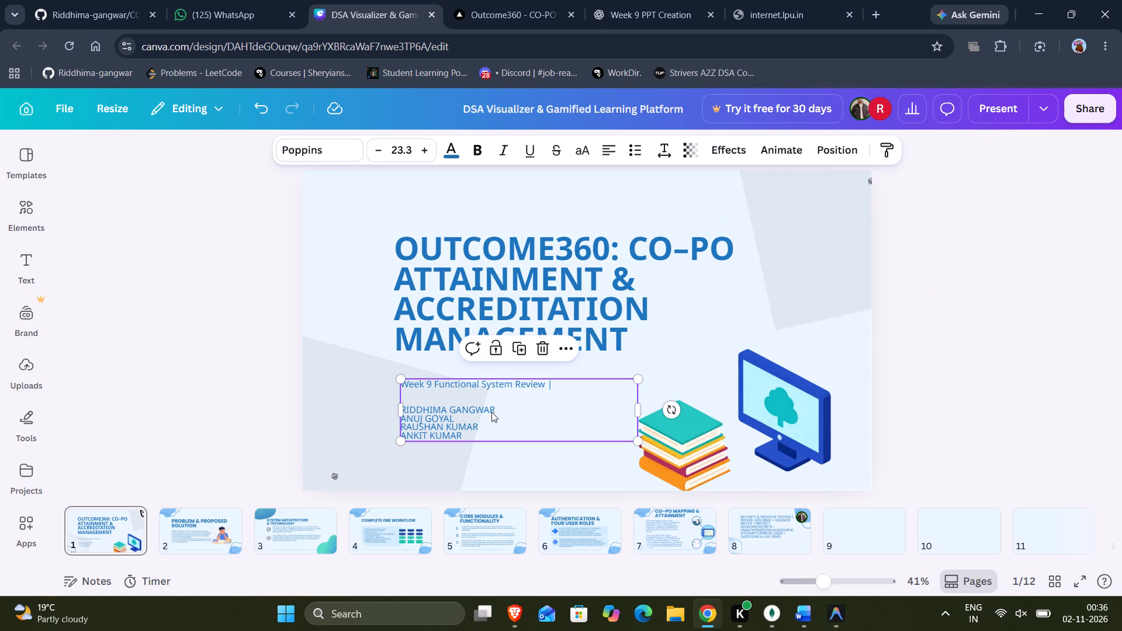
{"action": "left_click", "coordinate": [497, 408]}
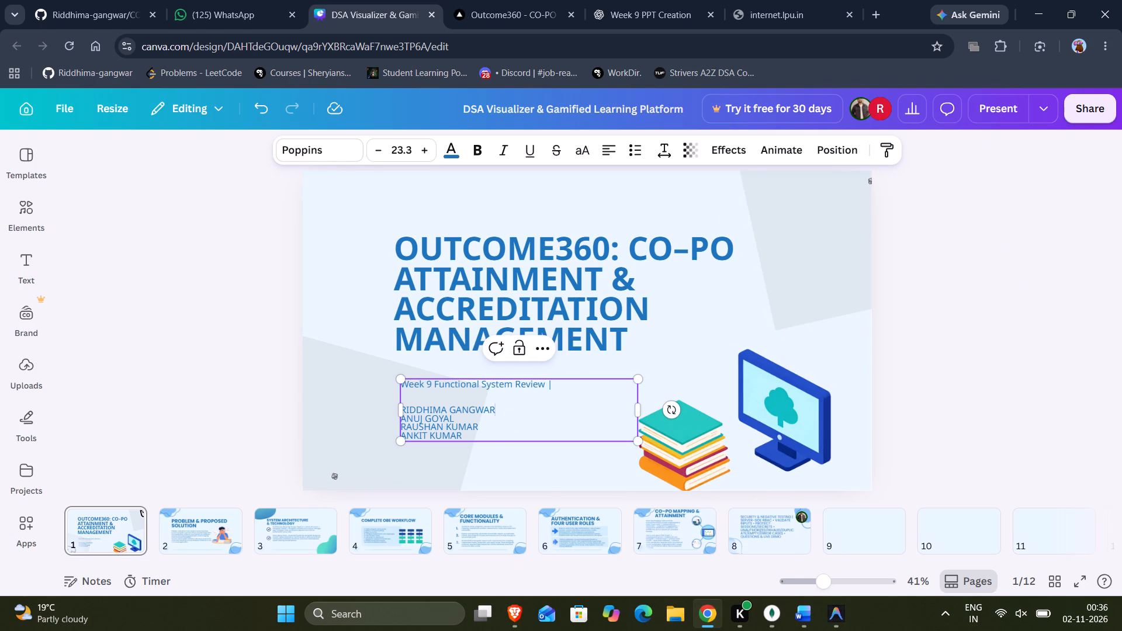
{"action": "key", "text": "shift+Return"}
{"action": "key", "text": "Right"}
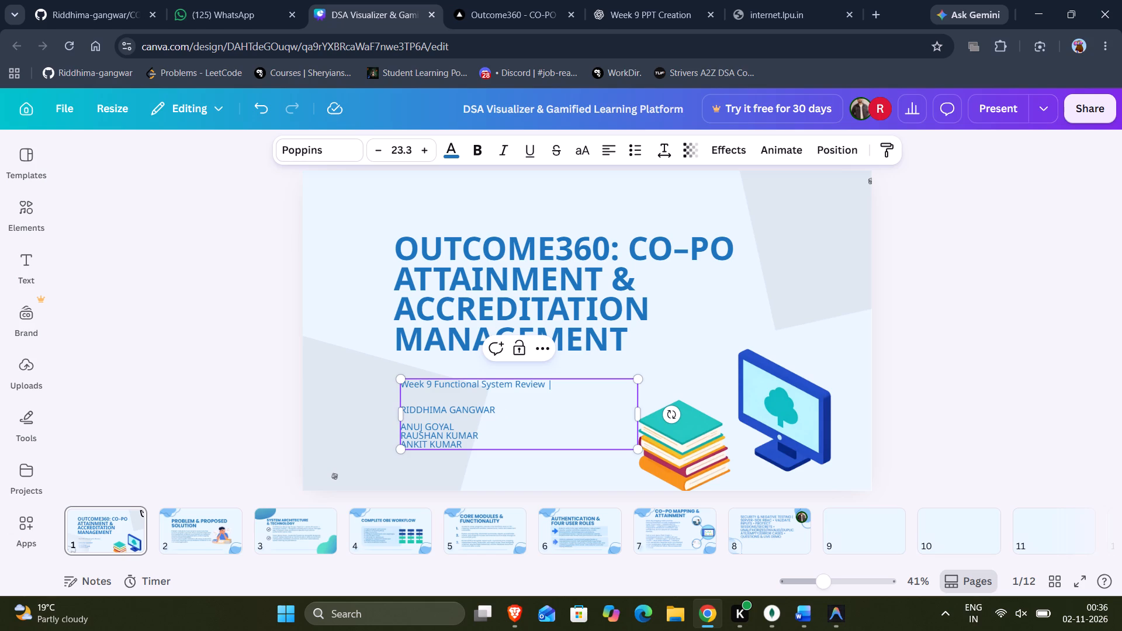
{"action": "key", "text": "Down"}
{"action": "key", "text": "Down"}
{"action": "key", "text": "shift+Return"}
{"action": "key", "text": "Up"}
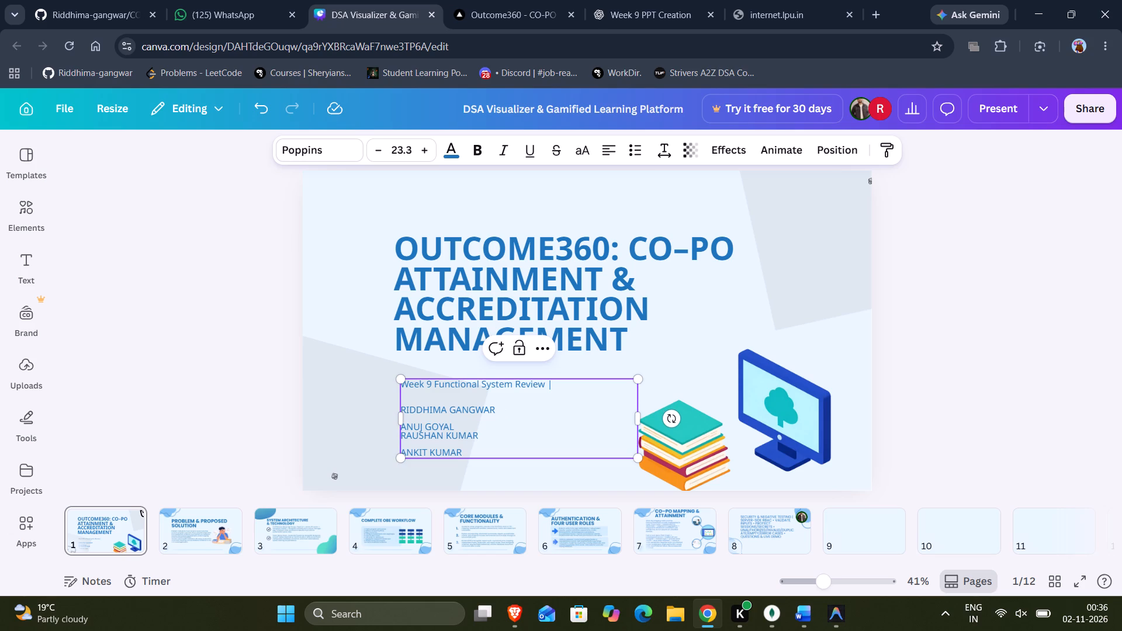
{"action": "key", "text": "shift+Return"}
{"action": "key", "text": "BackSpace"}
{"action": "left_click", "coordinate": [467, 427]}
{"action": "key", "text": "shift+Return"}
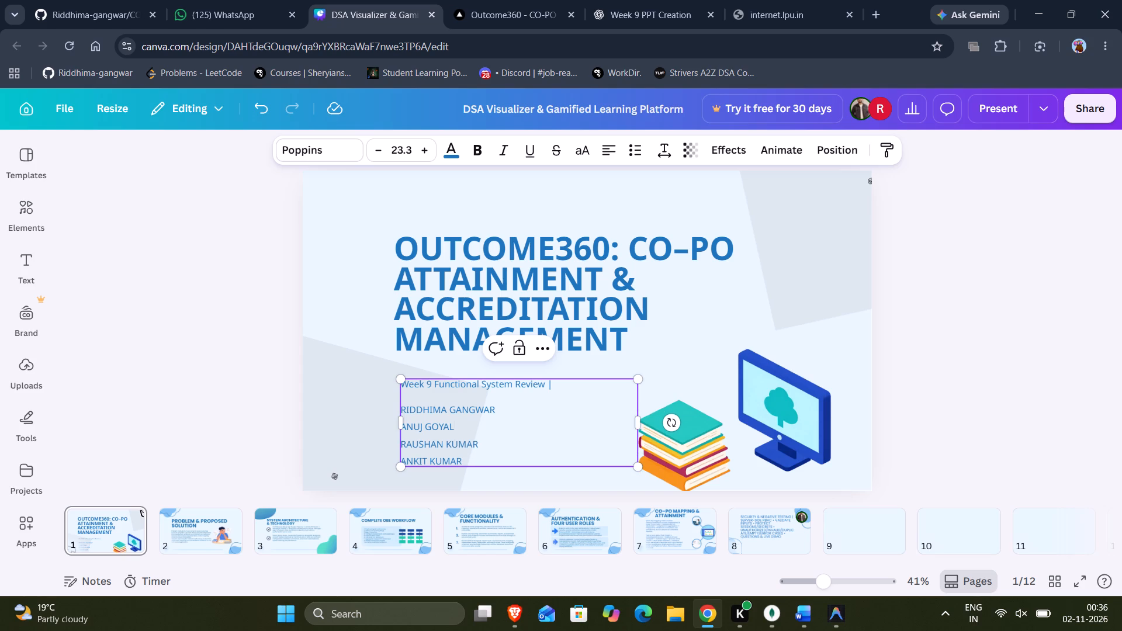
{"action": "left_click", "coordinate": [976, 384]}
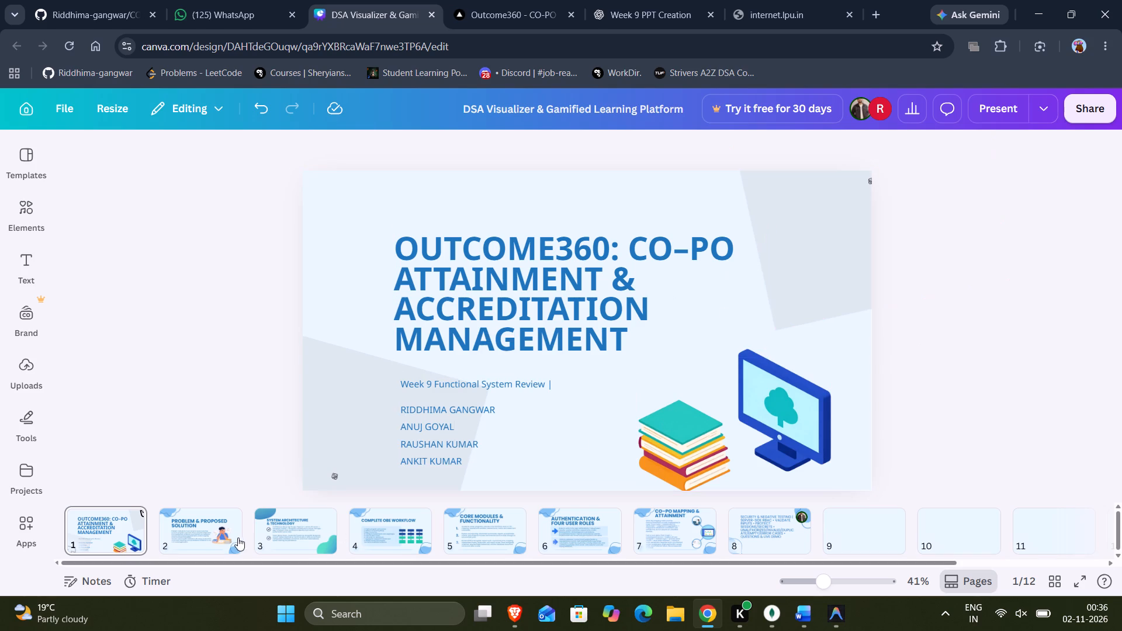
Review slides 2 through 8 of the presentation, from Problem & Proposed Solution to Security & Negative Testing.
{"action": "left_click", "coordinate": [219, 531]}
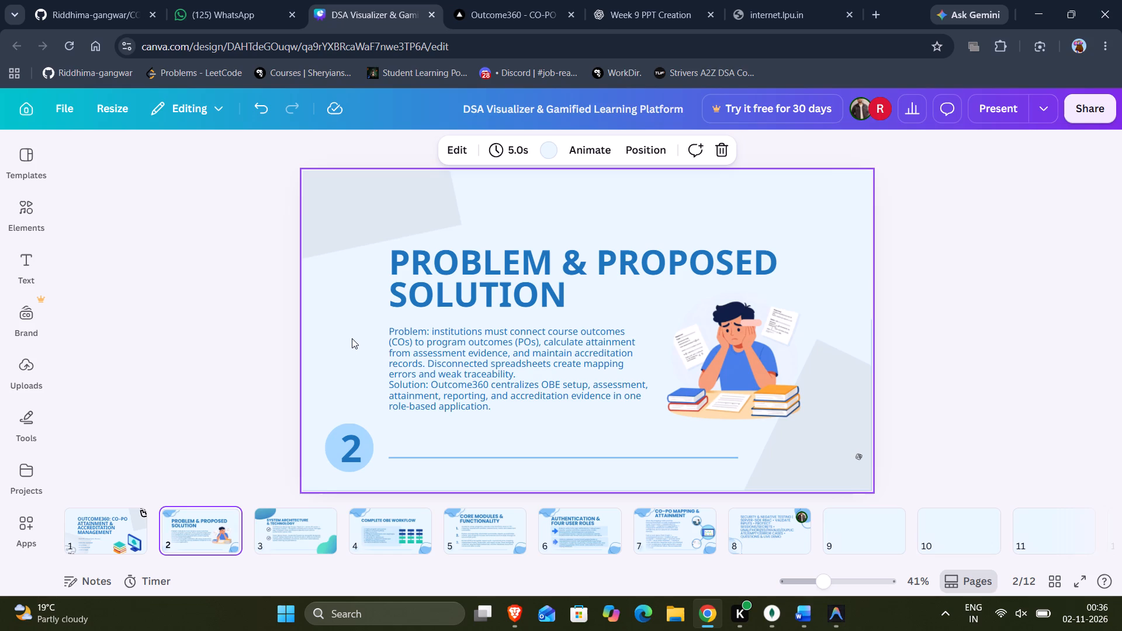
{"action": "left_click_drag", "start_coordinate": [352, 338], "coordinate": [334, 501]}
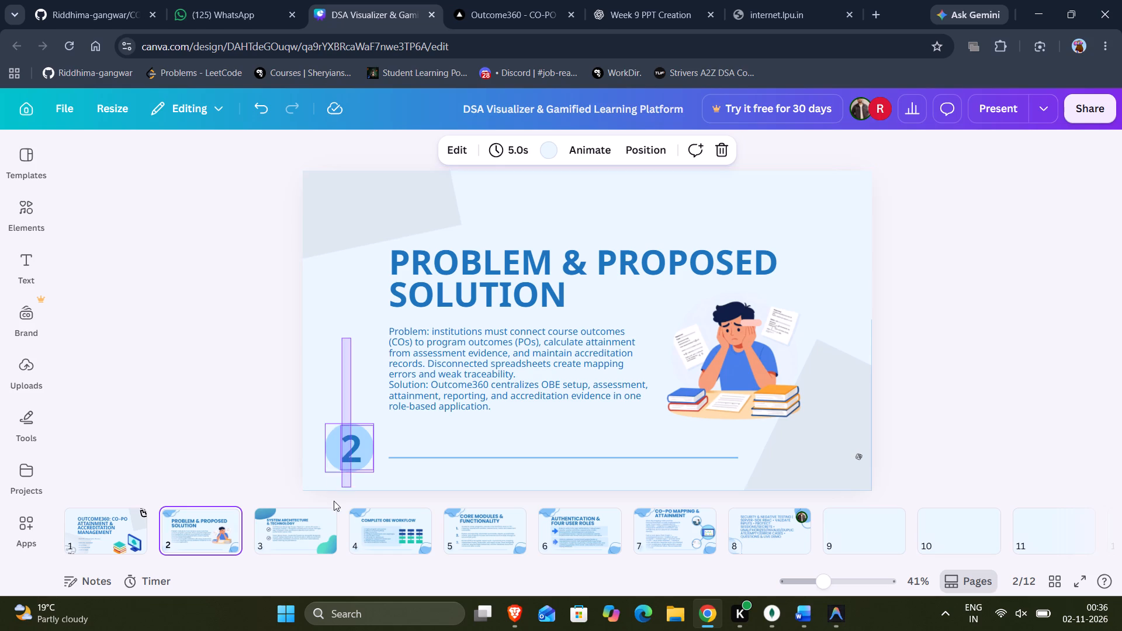
{"action": "left_click_drag", "start_coordinate": [334, 501], "coordinate": [315, 494]}
{"action": "left_click", "coordinate": [270, 527]}
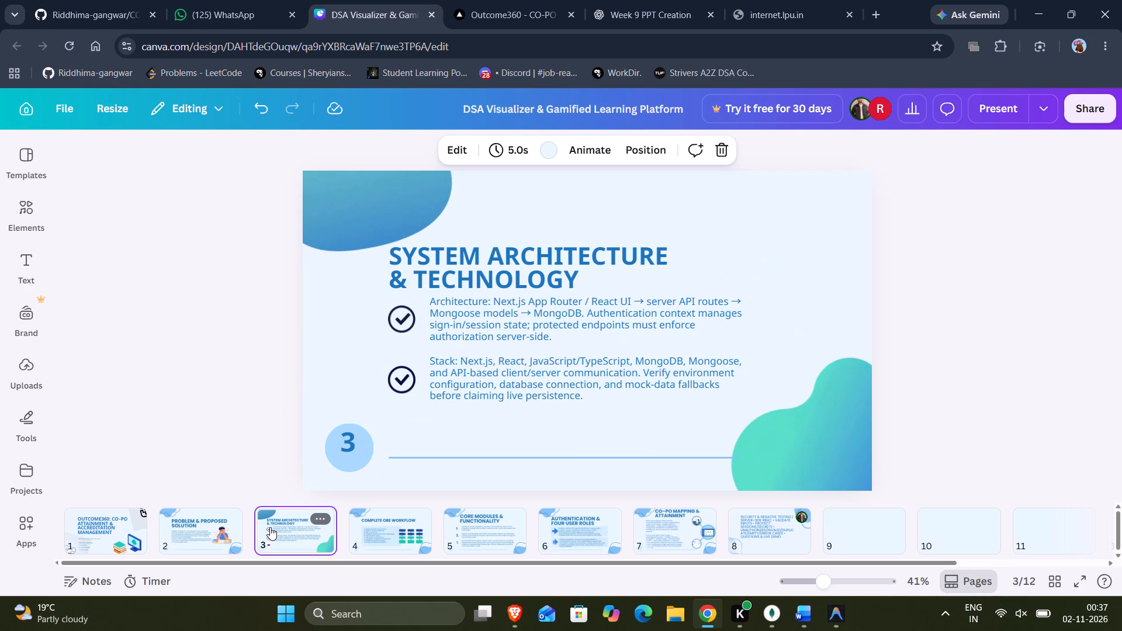
{"action": "left_click", "coordinate": [359, 520]}
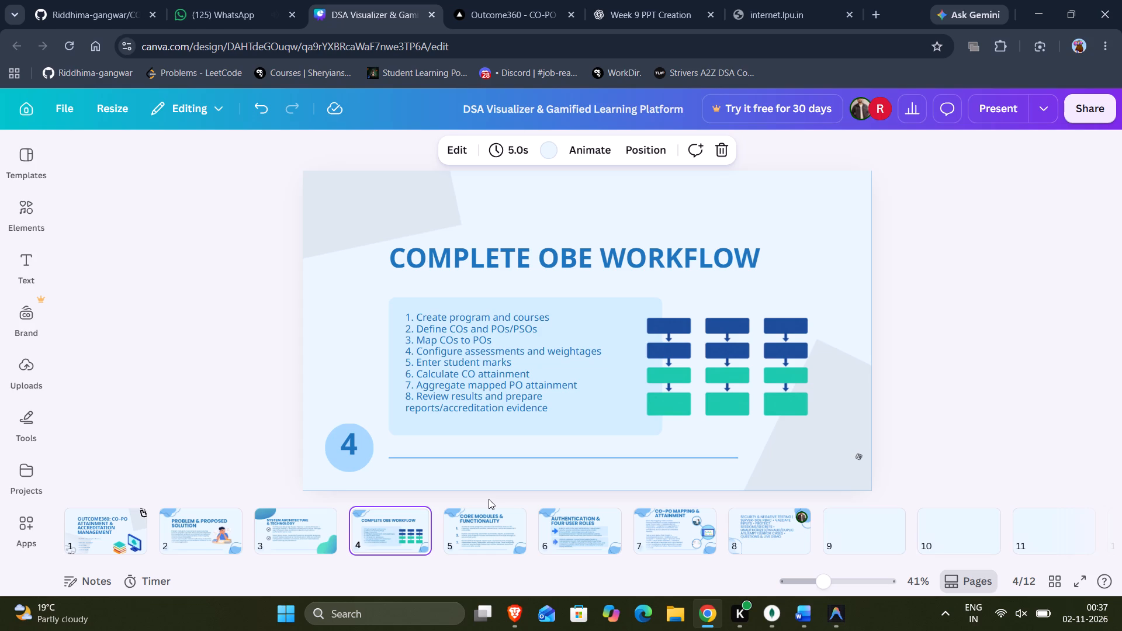
{"action": "left_click", "coordinate": [466, 538]}
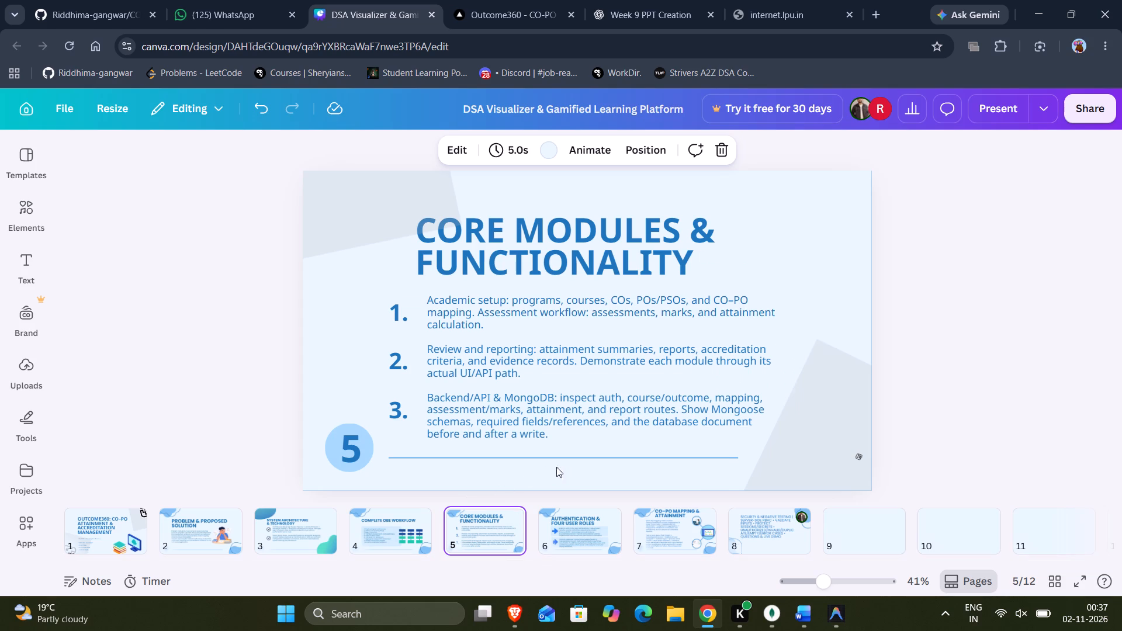
{"action": "left_click", "coordinate": [598, 543]}
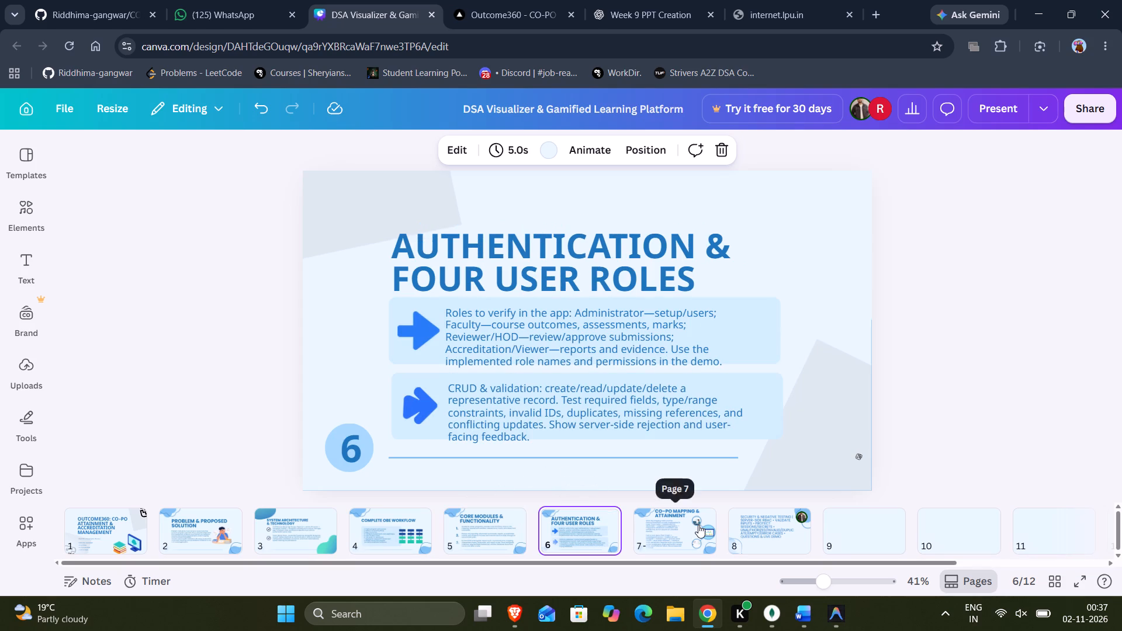
{"action": "left_click", "coordinate": [698, 525]}
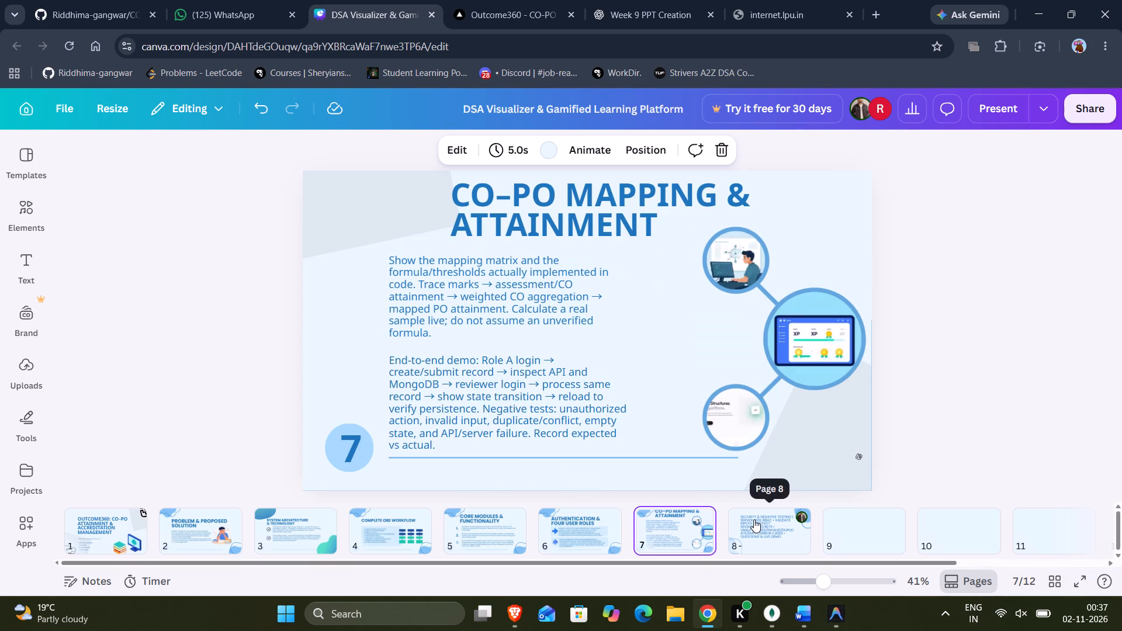
{"action": "left_click", "coordinate": [754, 519]}
{"action": "left_click", "coordinate": [854, 523]}
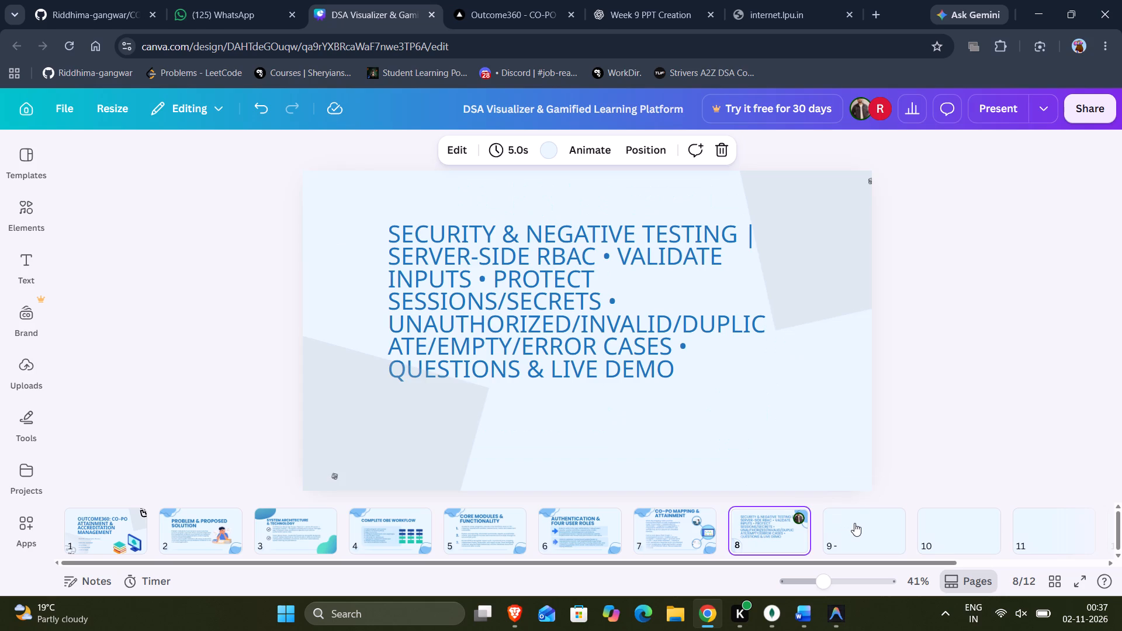
Recheck slides 6, 8 and 9, finishing on the CO–PO Mapping & Attainment slide.
{"action": "left_click", "coordinate": [752, 529]}
{"action": "left_click", "coordinate": [617, 519]}
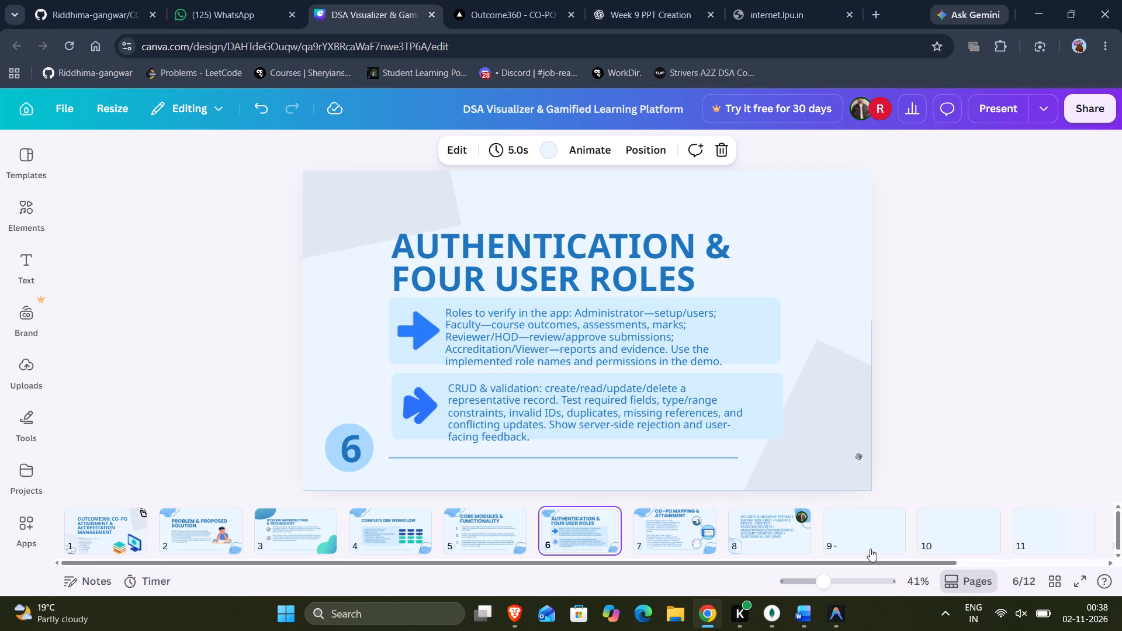
{"action": "left_click", "coordinate": [870, 549]}
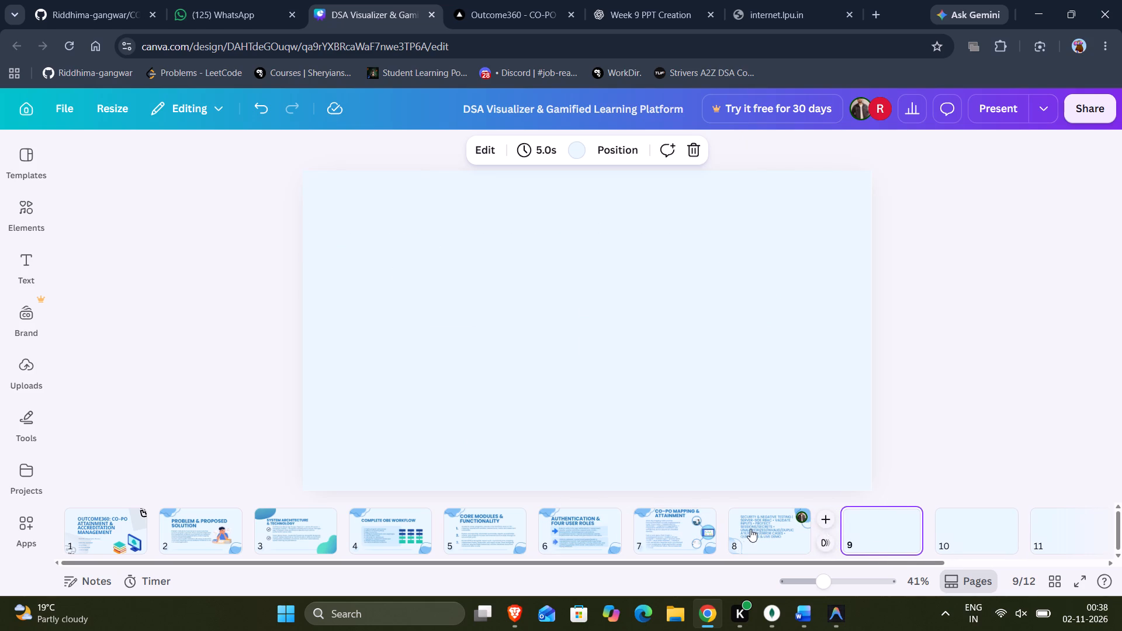
{"action": "left_click", "coordinate": [744, 528]}
{"action": "left_click", "coordinate": [817, 525]}
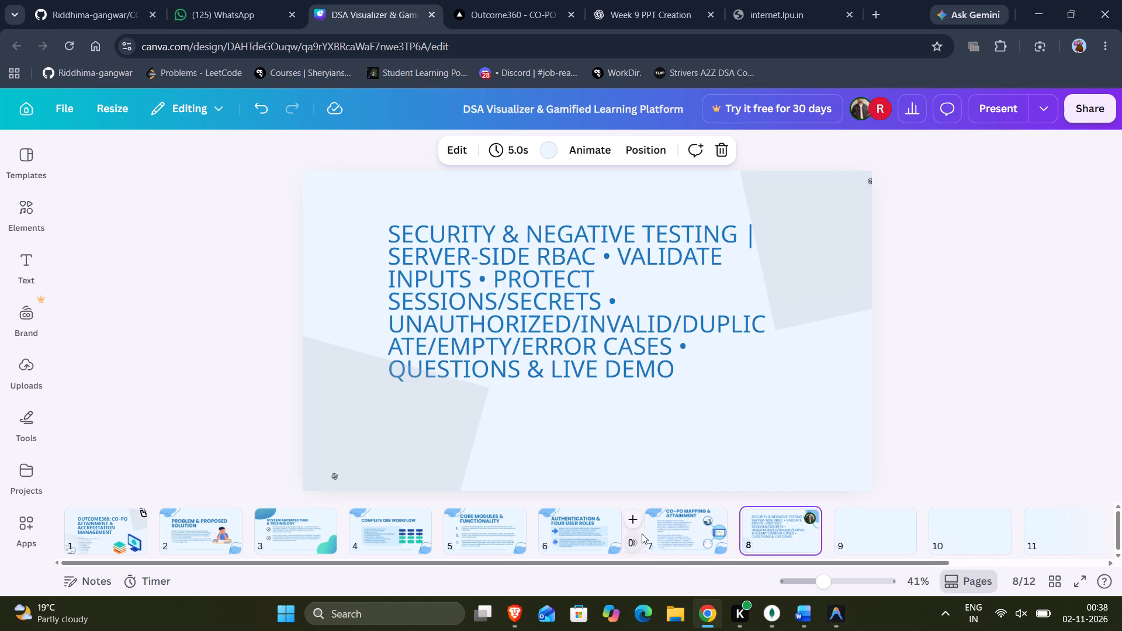
{"action": "left_click", "coordinate": [642, 533]}
{"action": "left_click", "coordinate": [664, 535]}
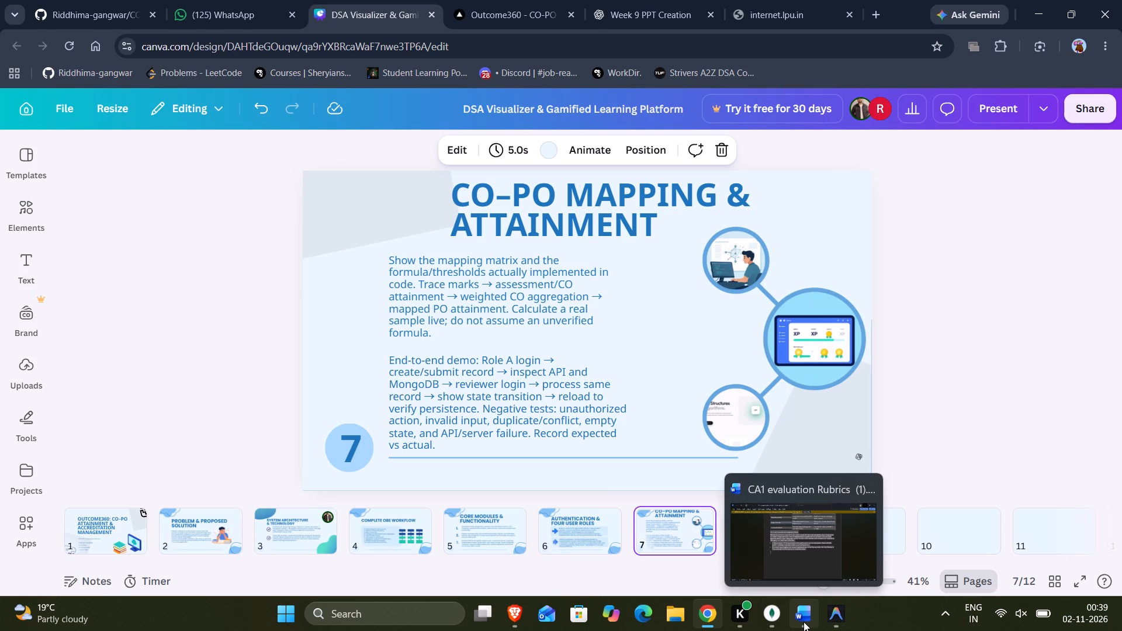
Examine the evaluation criteria in the CA1 evaluation Rubrics document in Word, and compare them with slides 3 and 5 in Chrome.
{"action": "left_click", "coordinate": [798, 618]}
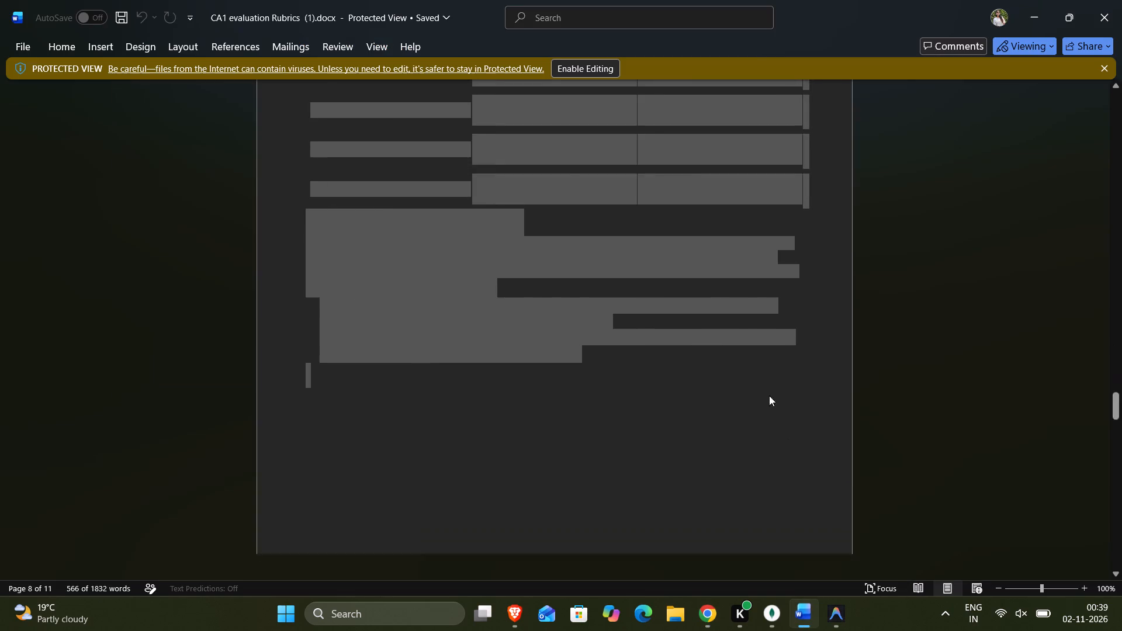
{"action": "scroll", "coordinate": [671, 280], "scroll_direction": "up", "scroll_amount": 6}
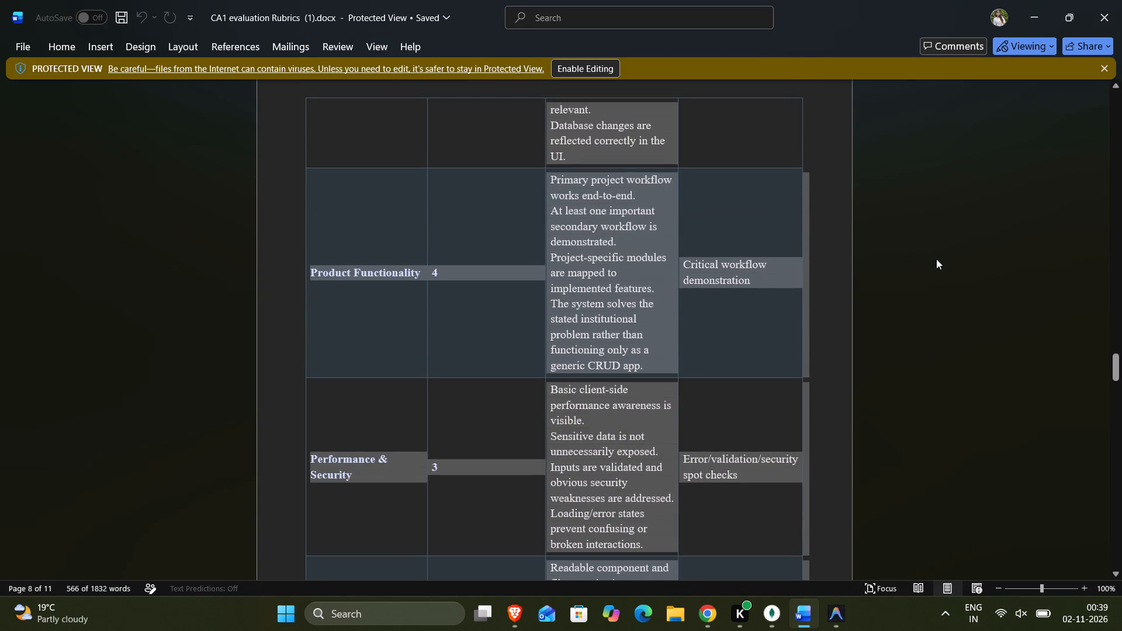
{"action": "left_click", "coordinate": [944, 259]}
{"action": "scroll", "coordinate": [944, 259], "scroll_direction": "up", "scroll_amount": 6}
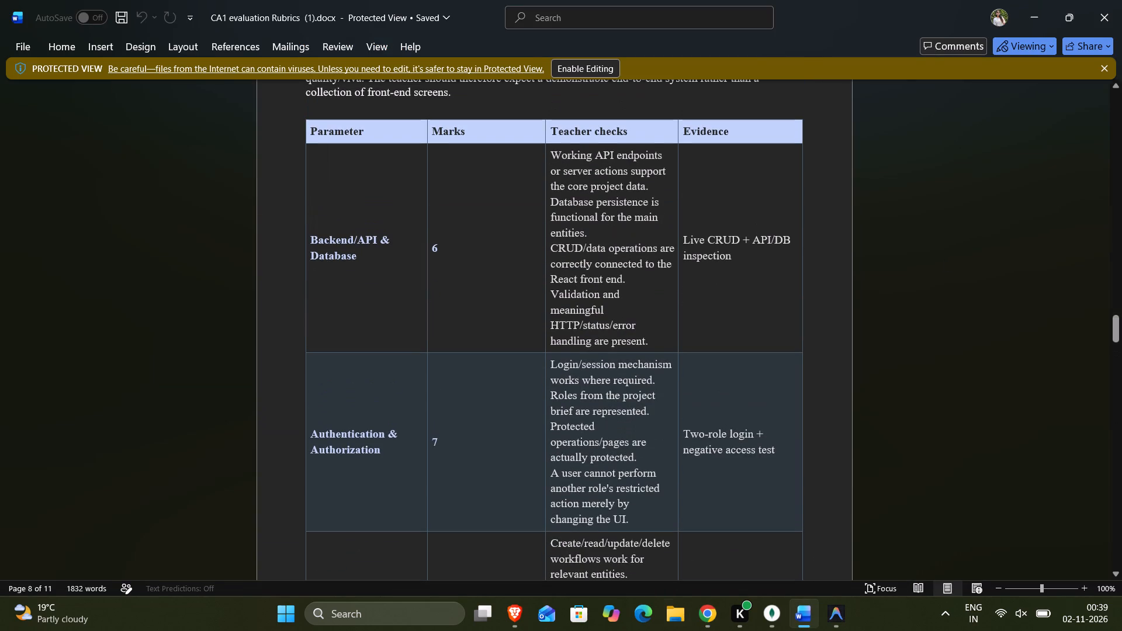
{"action": "left_click", "coordinate": [716, 619]}
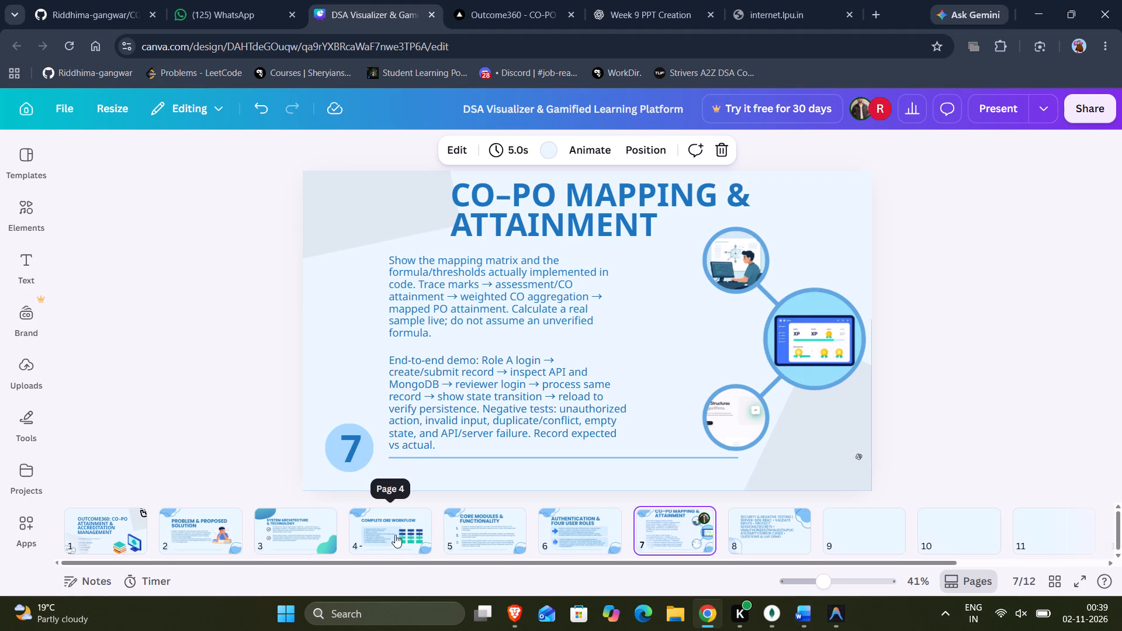
{"action": "left_click", "coordinate": [308, 514]}
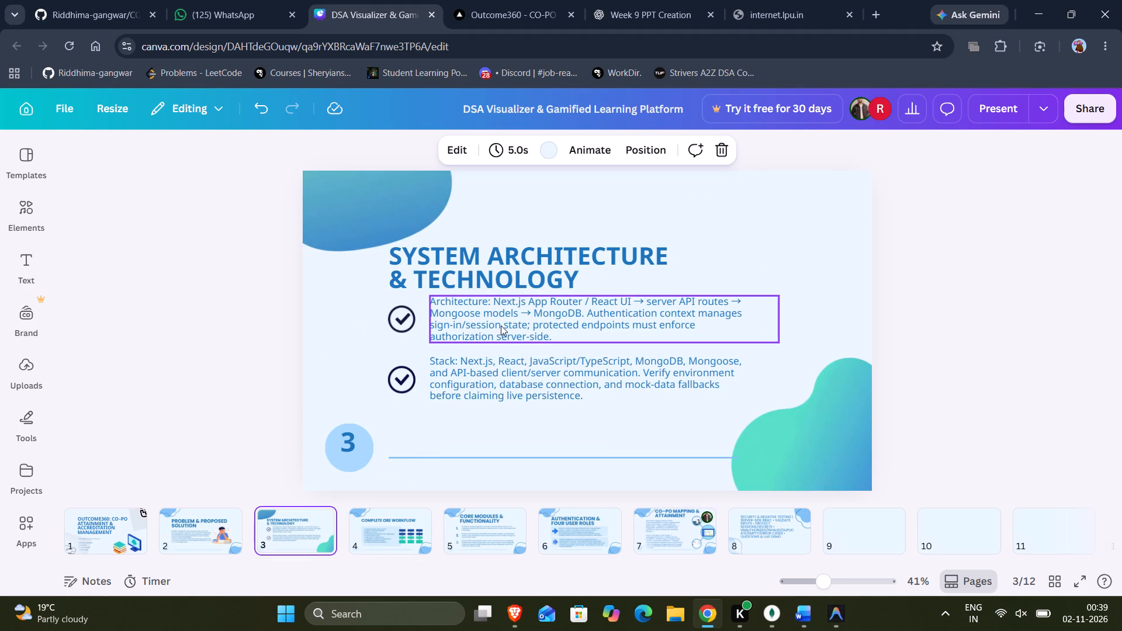
{"action": "left_click", "coordinate": [465, 523]}
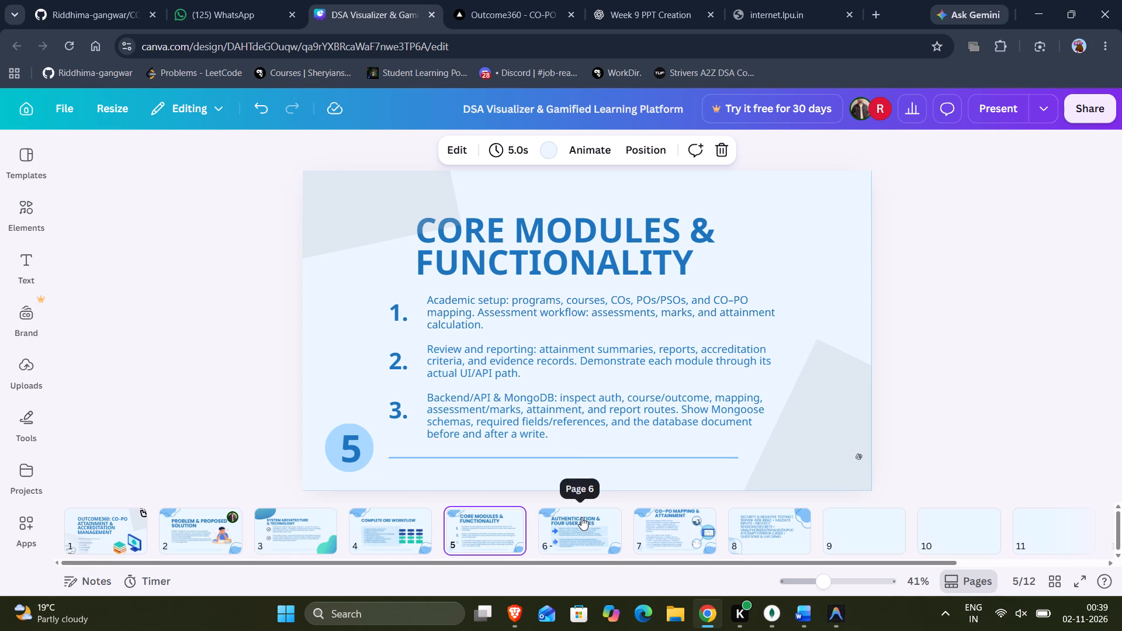
Read the Authentication and Server Actions & CRUD criteria in the Word rubric, and compare them with slides 6 to 8 in Chrome.
{"action": "left_click", "coordinate": [799, 613]}
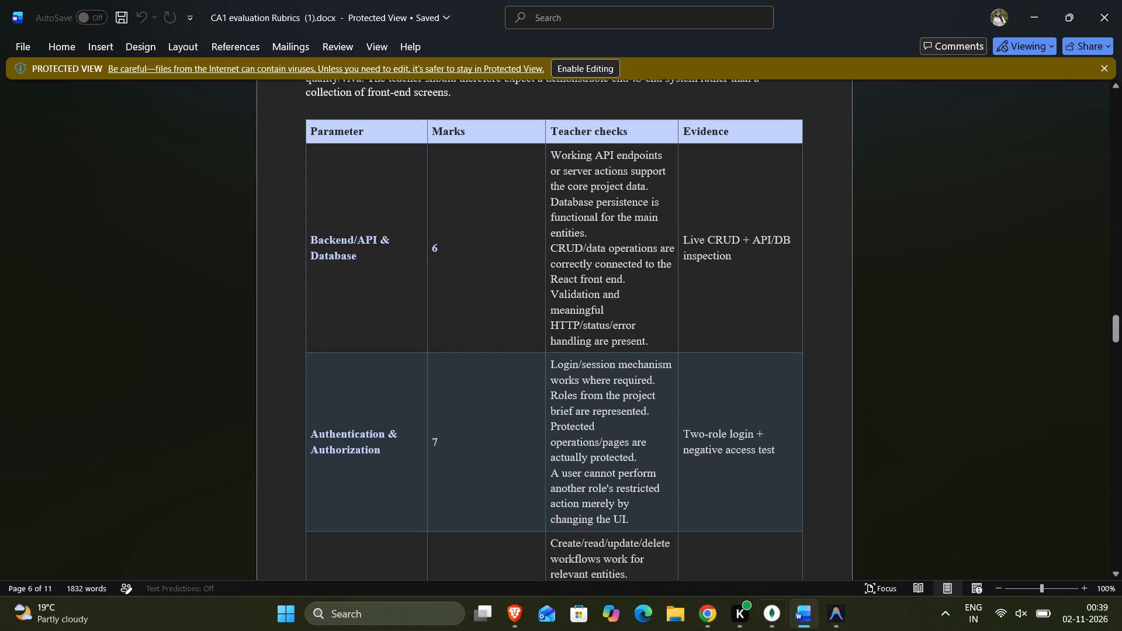
{"action": "scroll", "coordinate": [722, 543], "scroll_direction": "down", "scroll_amount": 3}
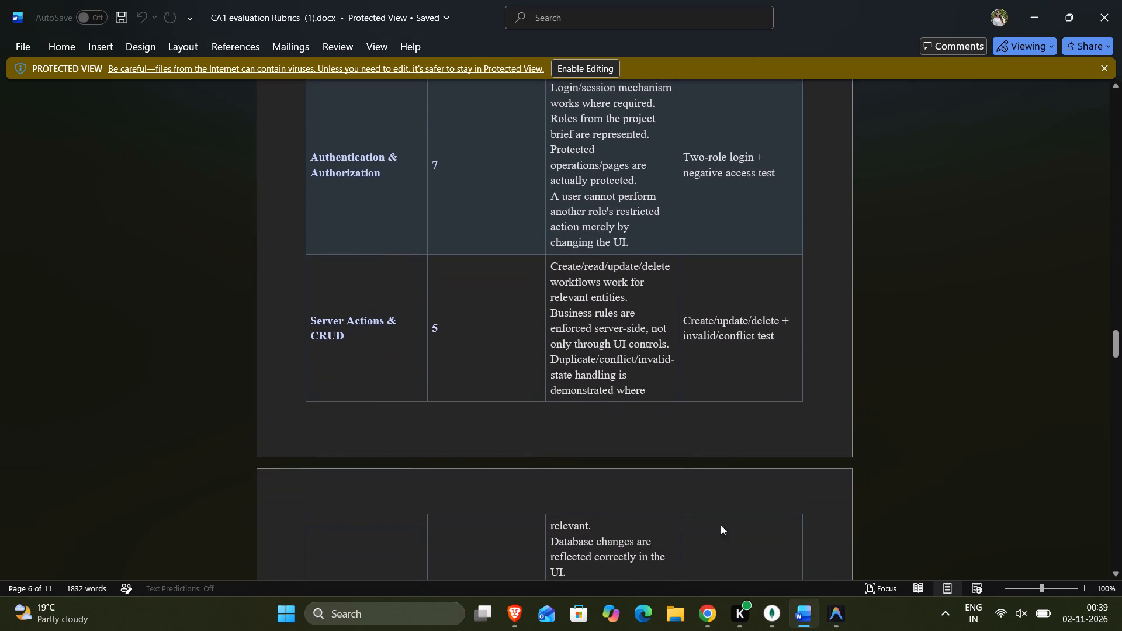
{"action": "scroll", "coordinate": [757, 469], "scroll_direction": "down", "scroll_amount": 1}
{"action": "left_click", "coordinate": [757, 469]}
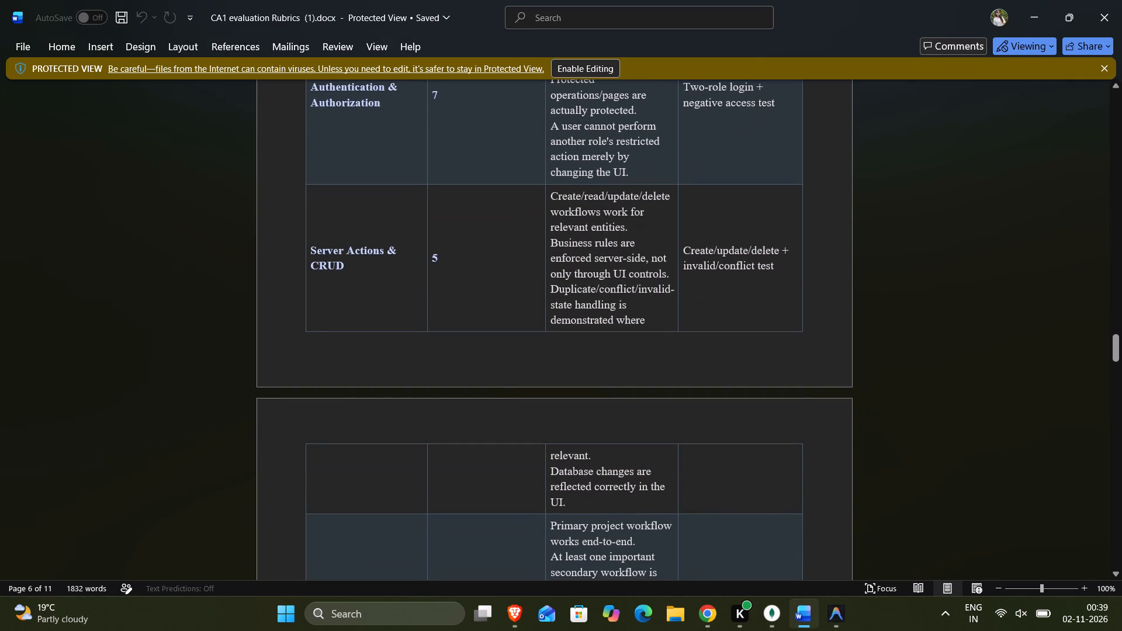
{"action": "left_click", "coordinate": [706, 615]}
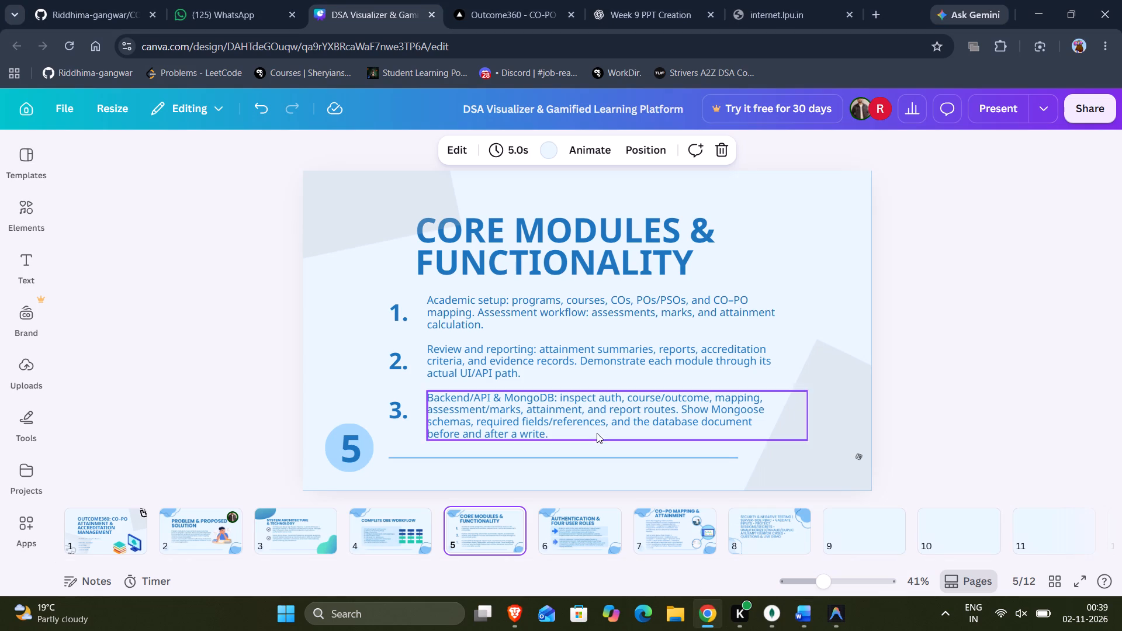
{"action": "left_click", "coordinate": [580, 512]}
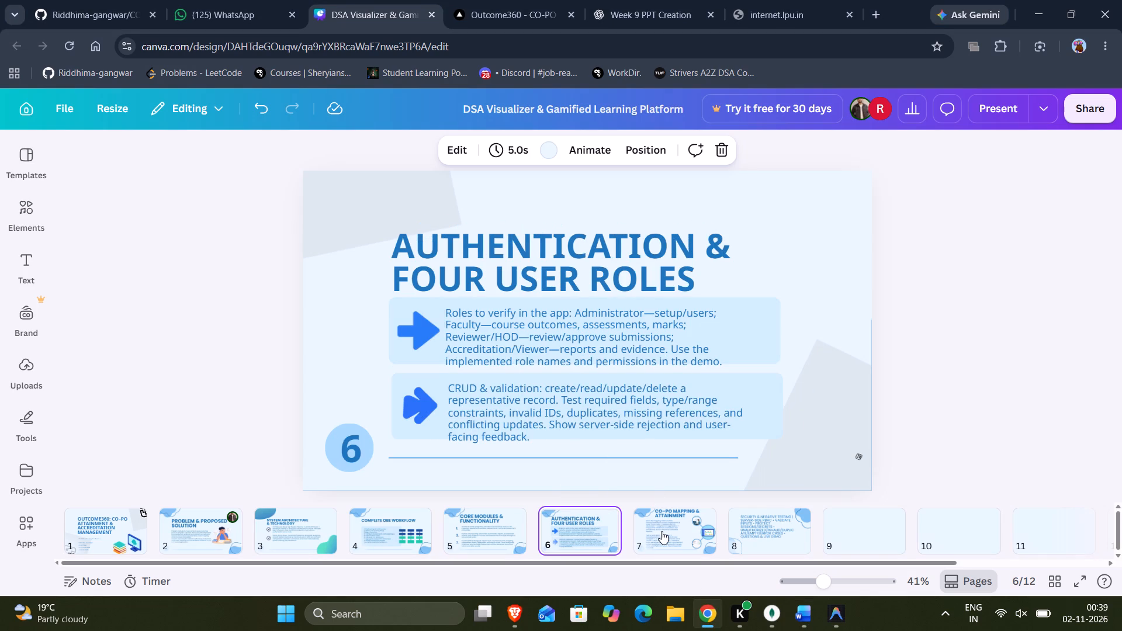
{"action": "left_click", "coordinate": [662, 531]}
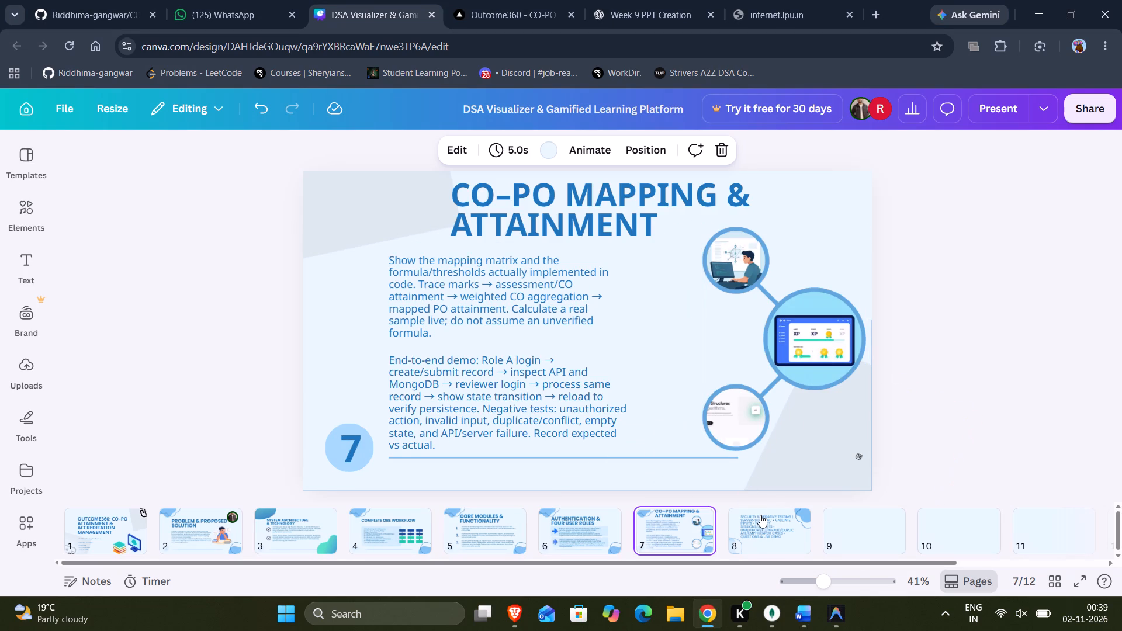
{"action": "left_click", "coordinate": [774, 532]}
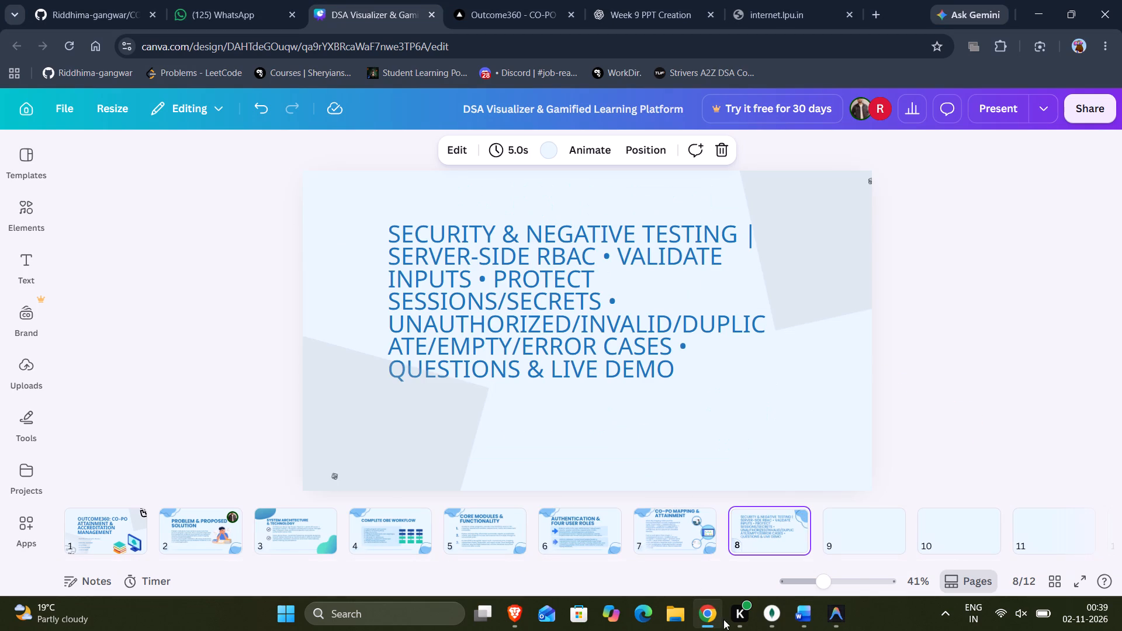
Read the Word rubric from Product Functionality to the Mandatory Week 9 Demonstration Script, and return to slide 8 in Chrome.
{"action": "left_click", "coordinate": [806, 613]}
{"action": "scroll", "coordinate": [747, 476], "scroll_direction": "down", "scroll_amount": 1}
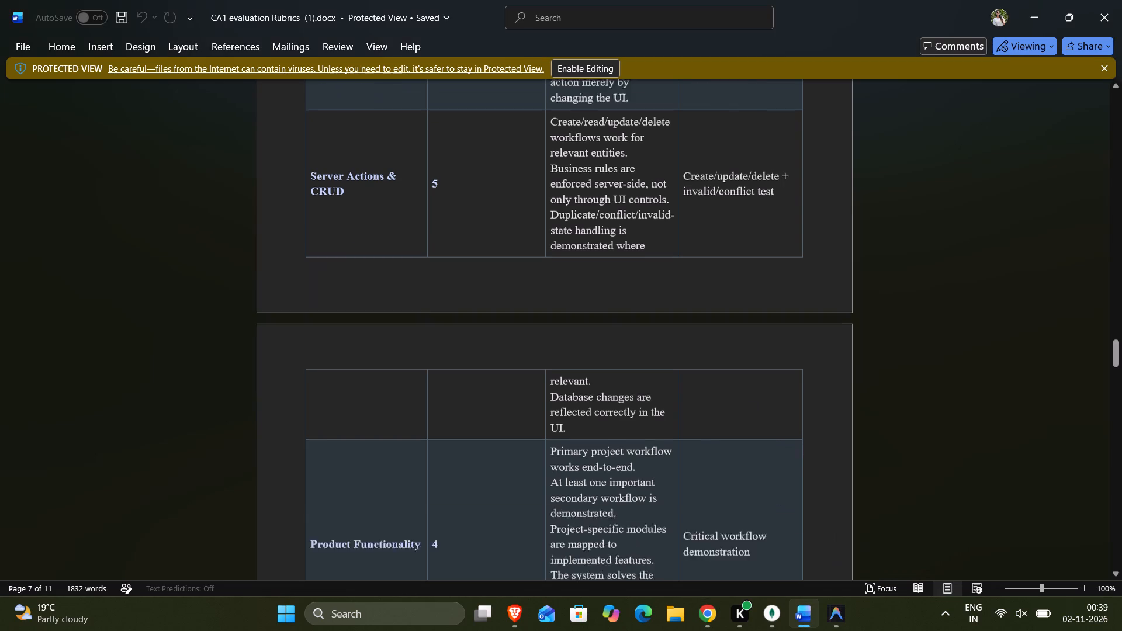
{"action": "scroll", "coordinate": [747, 476], "scroll_direction": "down", "scroll_amount": 3}
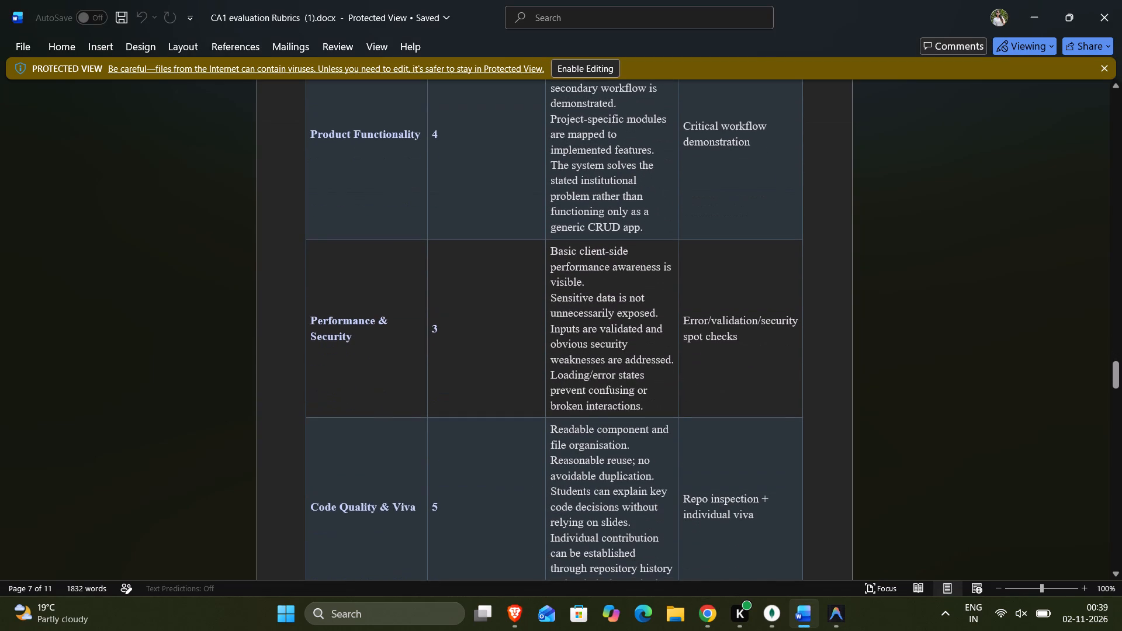
{"action": "scroll", "coordinate": [747, 476], "scroll_direction": "down", "scroll_amount": 2}
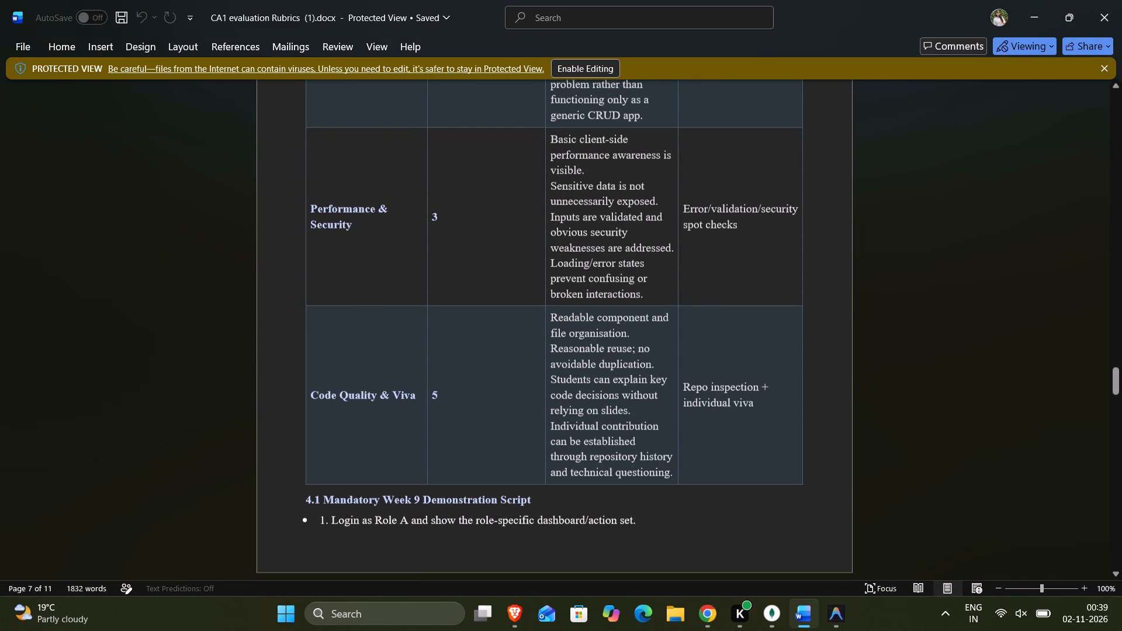
{"action": "scroll", "coordinate": [747, 476], "scroll_direction": "down", "scroll_amount": 1}
{"action": "left_click", "coordinate": [1036, 1]}
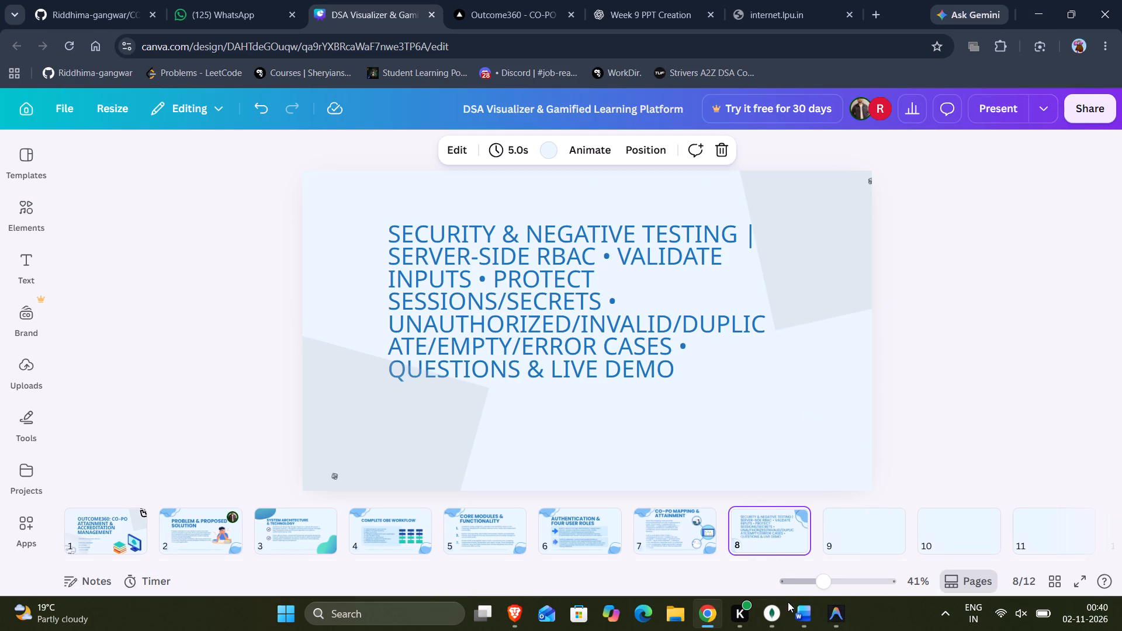
Reread the Word rubric from Code Quality & Viva back to Server Actions & CRUD, and return to slide 8 in Chrome.
{"action": "left_click", "coordinate": [804, 617]}
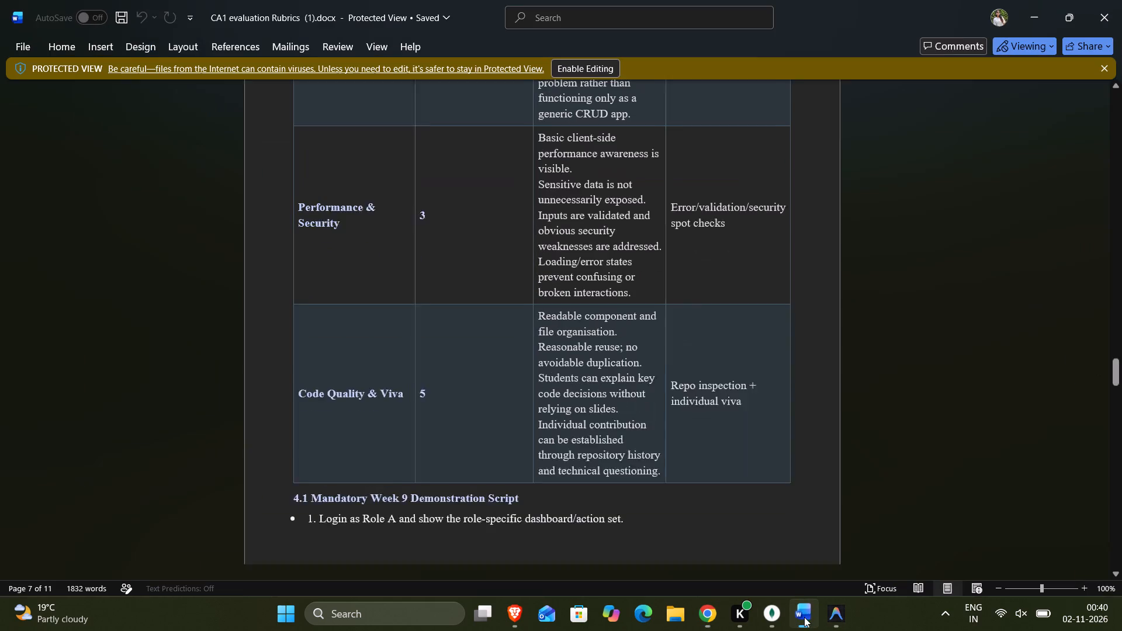
{"action": "scroll", "coordinate": [748, 445], "scroll_direction": "up", "scroll_amount": 2}
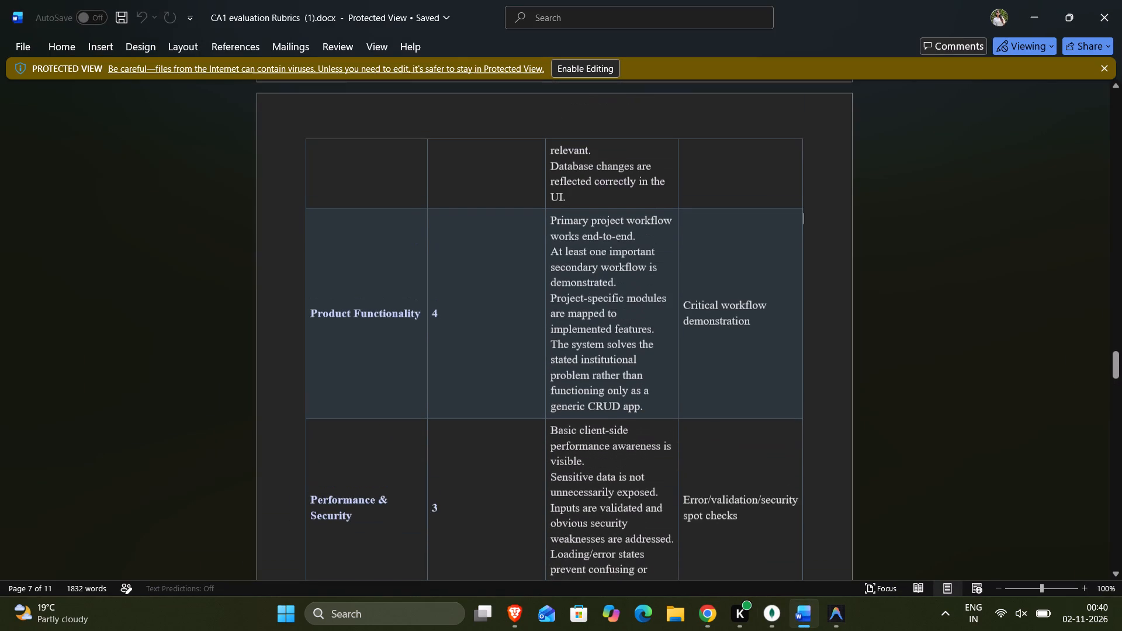
{"action": "scroll", "coordinate": [748, 445], "scroll_direction": "up", "scroll_amount": 3}
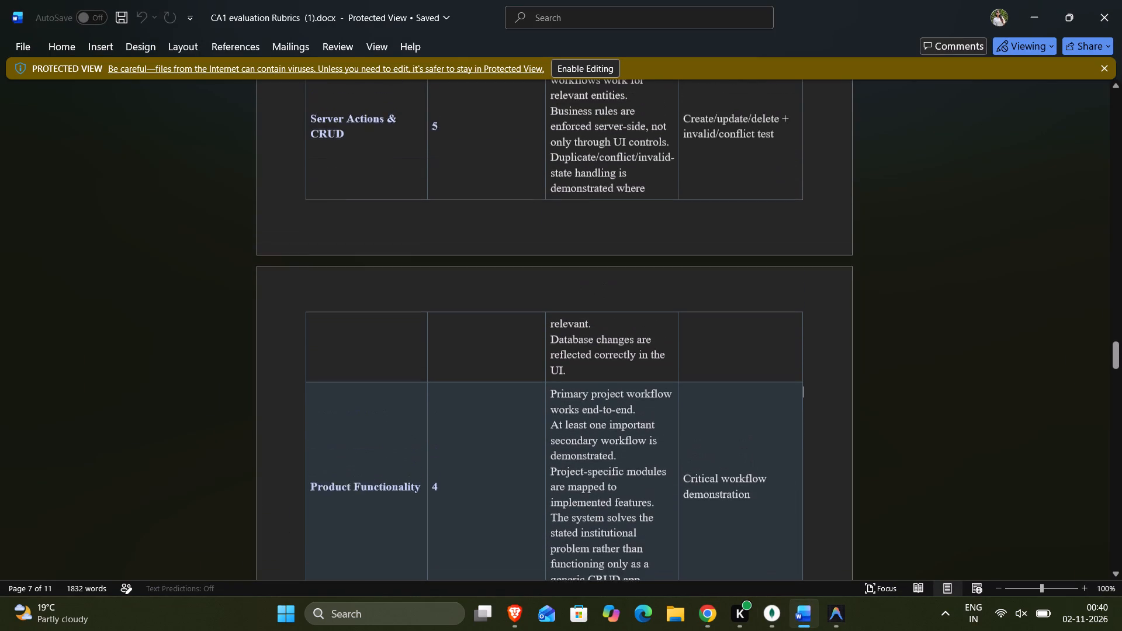
{"action": "scroll", "coordinate": [748, 445], "scroll_direction": "up", "scroll_amount": 1}
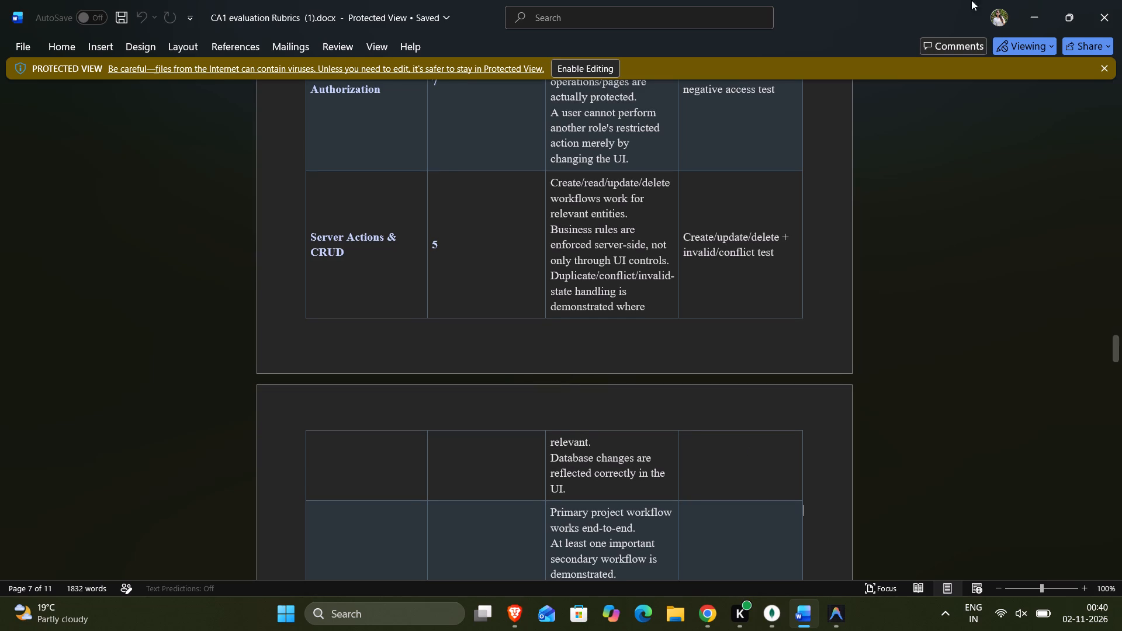
{"action": "left_click", "coordinate": [1028, 12]}
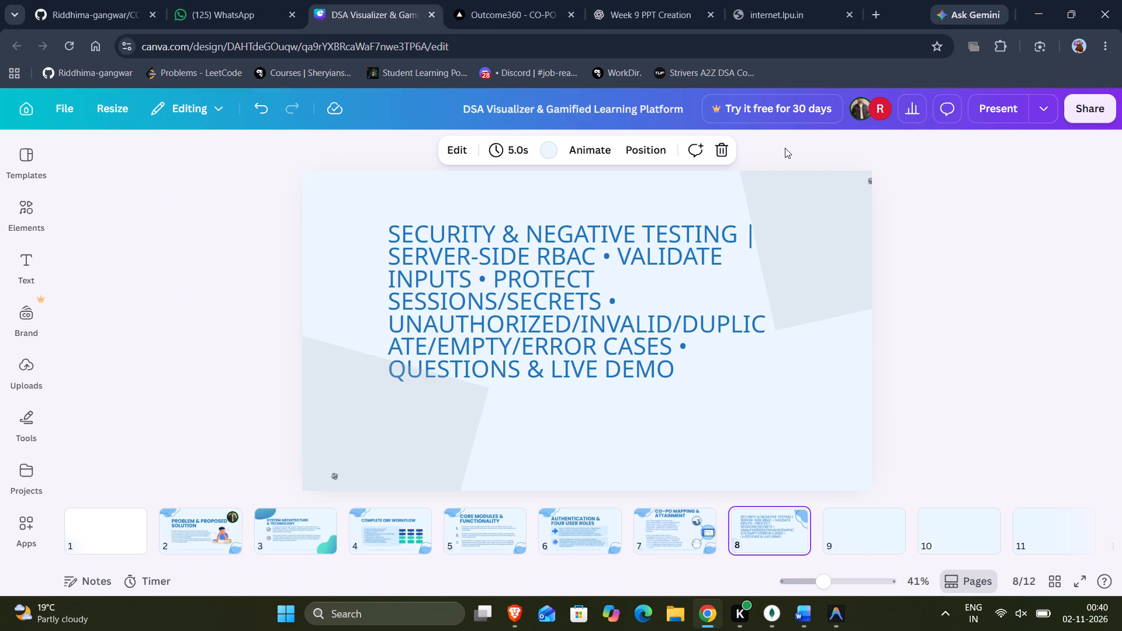
Close the internet.lpu.in page in the browser.
{"action": "left_click", "coordinate": [832, 9]}
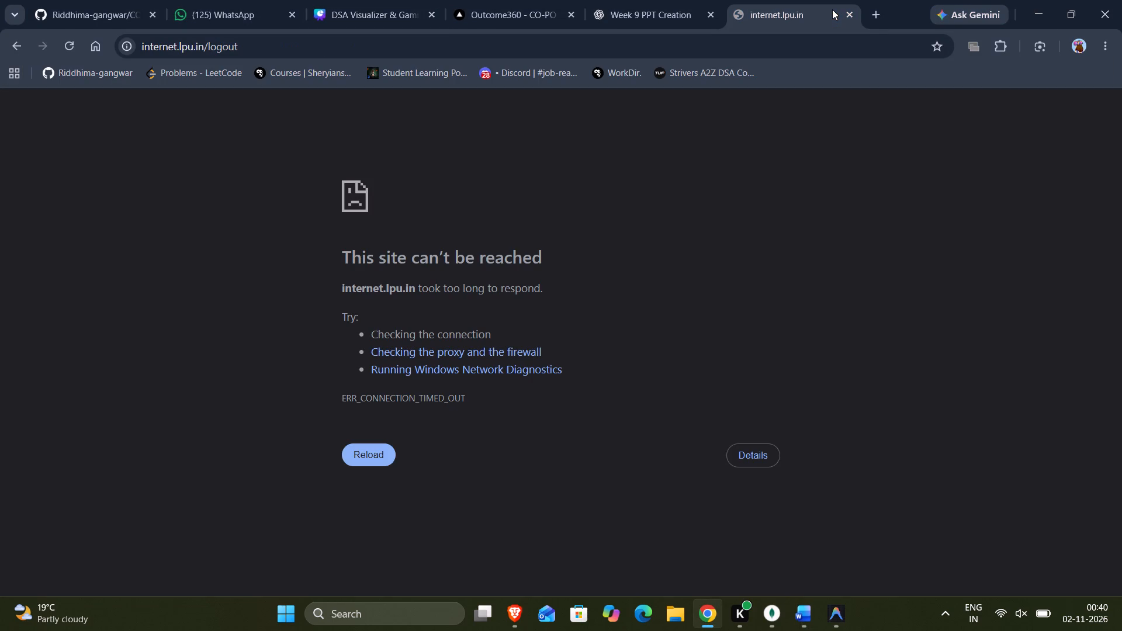
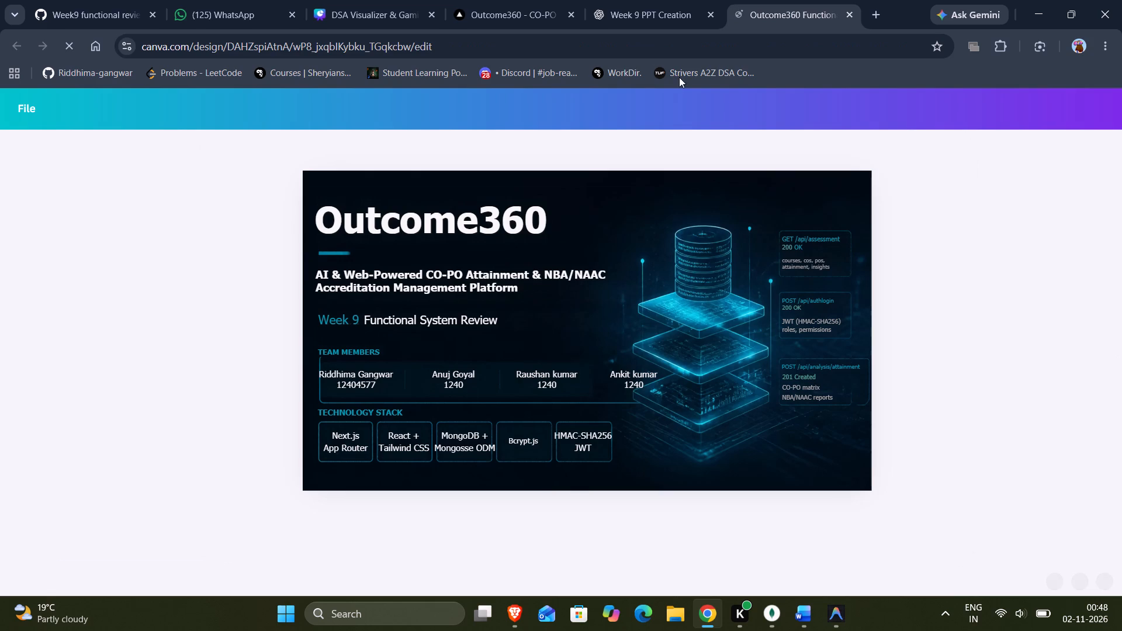
{"action": "scroll", "coordinate": [658, 359], "scroll_direction": "down", "scroll_amount": 1}
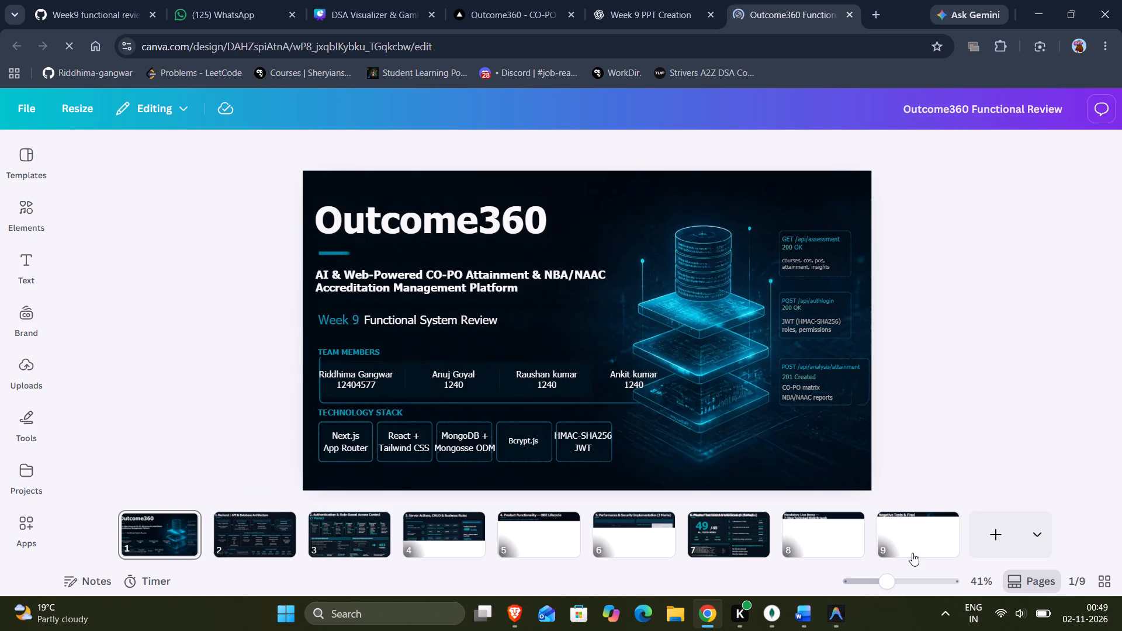
View slide 9, the last page of the Outcome360 Functional Review presentation.
{"action": "left_click", "coordinate": [922, 532]}
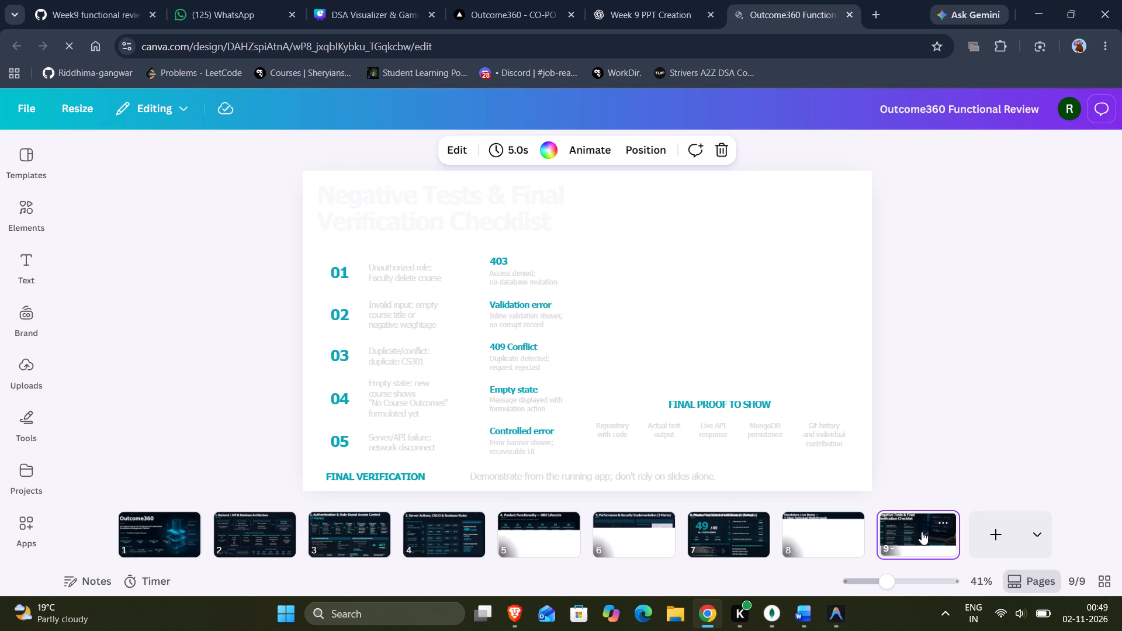
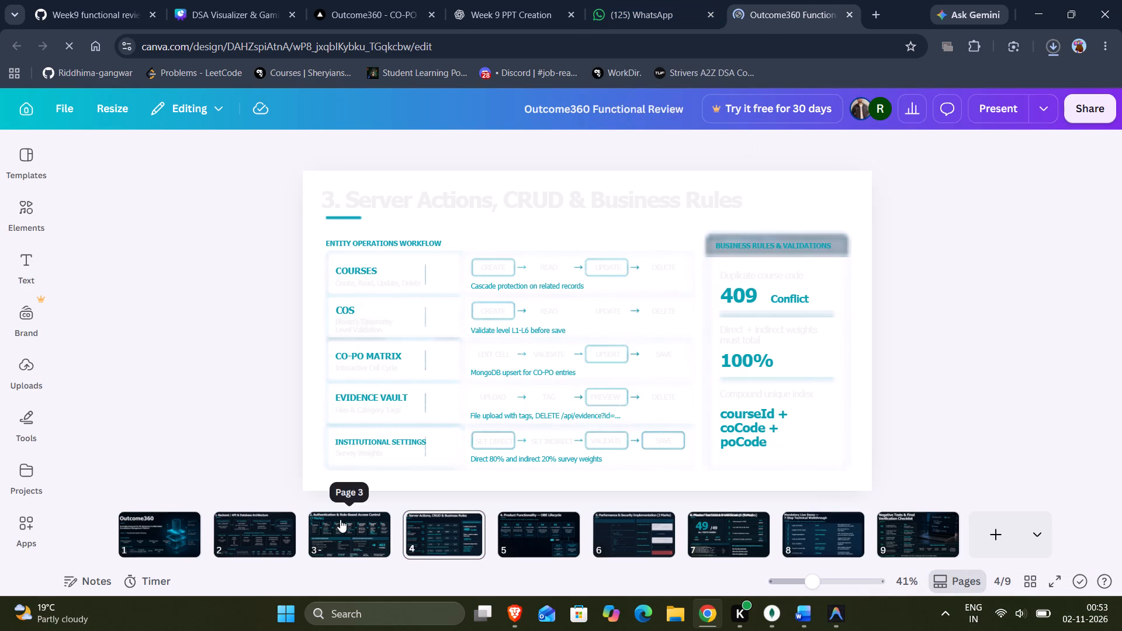
Look over the Outcome360 Functional Review slides: Server Actions and CRUD on page 4, the title page, and the final verification checklist on page 9.
{"action": "left_click", "coordinate": [434, 512], "text": "ctrl"}
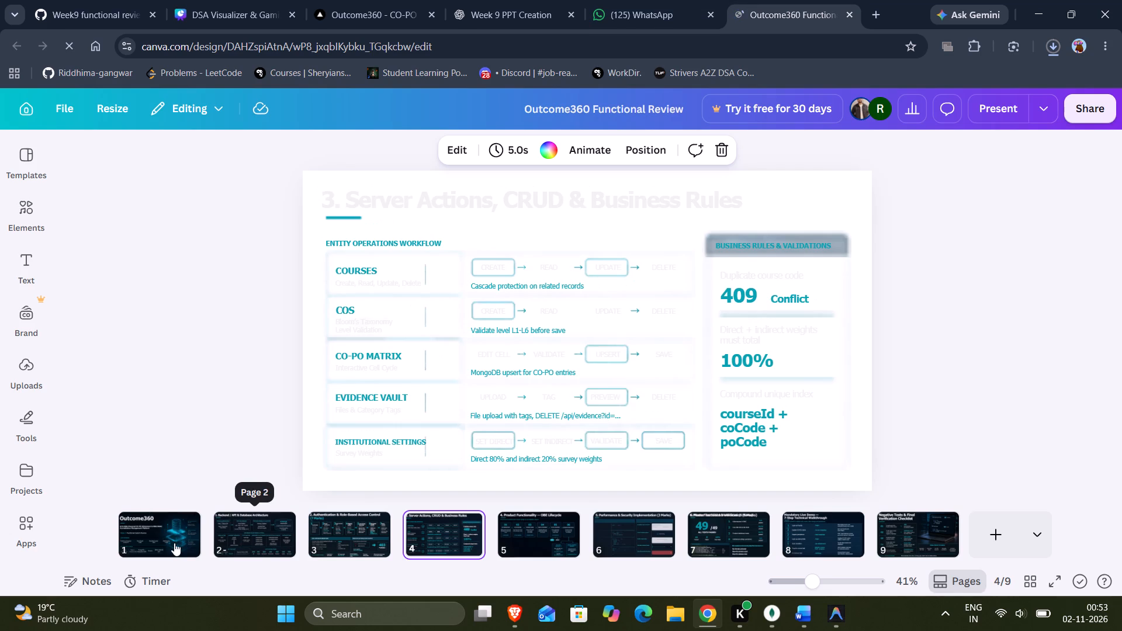
{"action": "left_click", "coordinate": [179, 529], "text": "ctrl"}
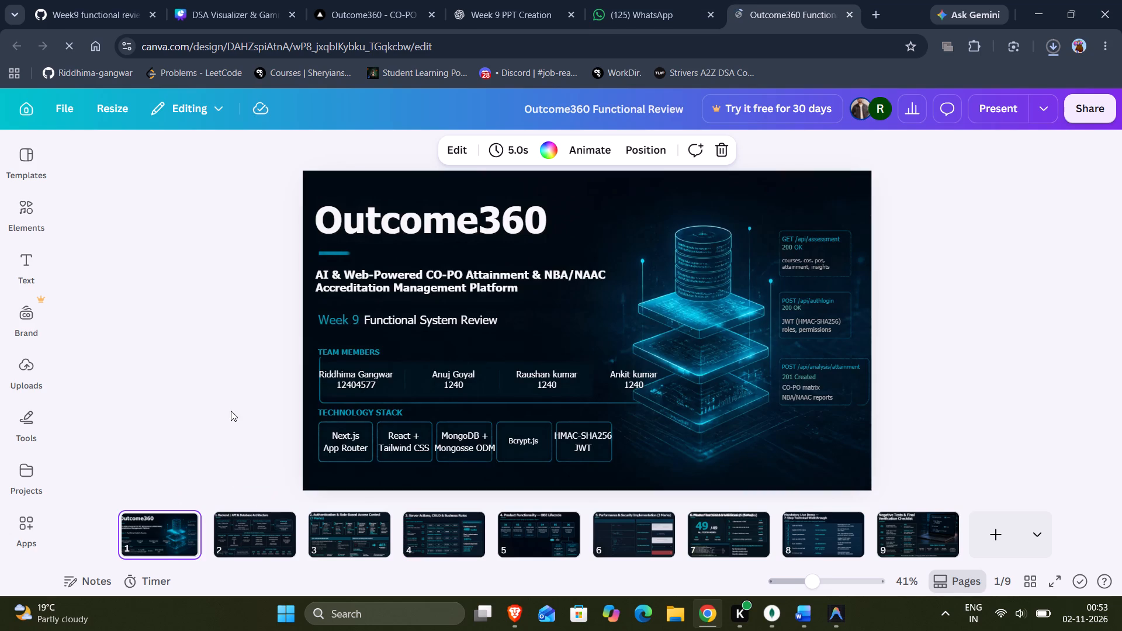
{"action": "left_click", "coordinate": [231, 411], "text": "ctrl"}
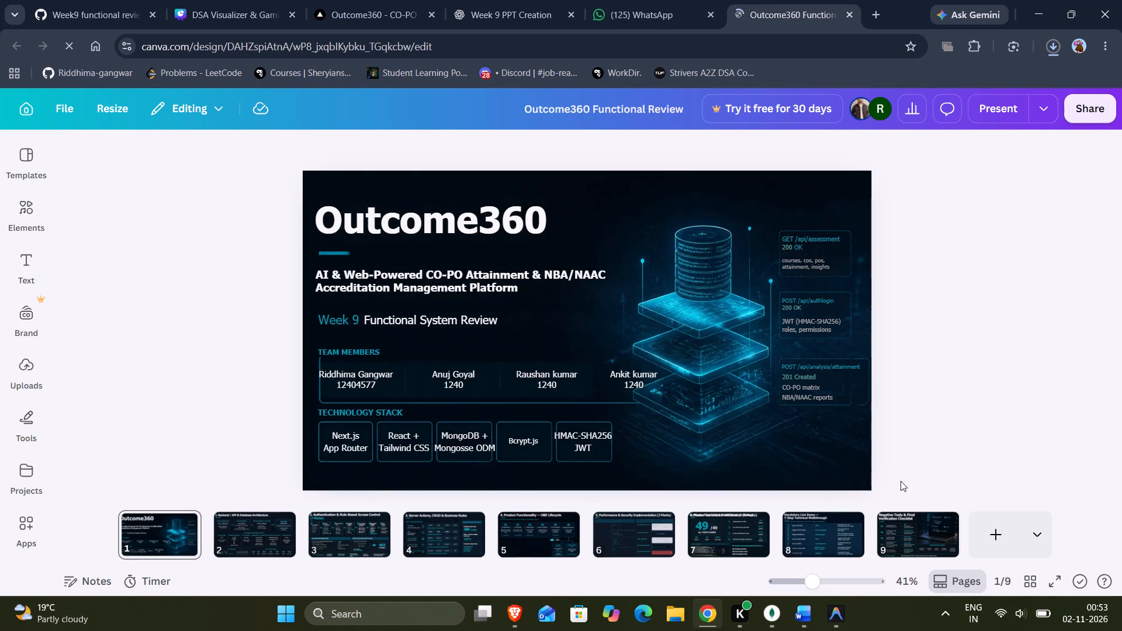
{"action": "left_click", "coordinate": [901, 529], "text": "ctrl"}
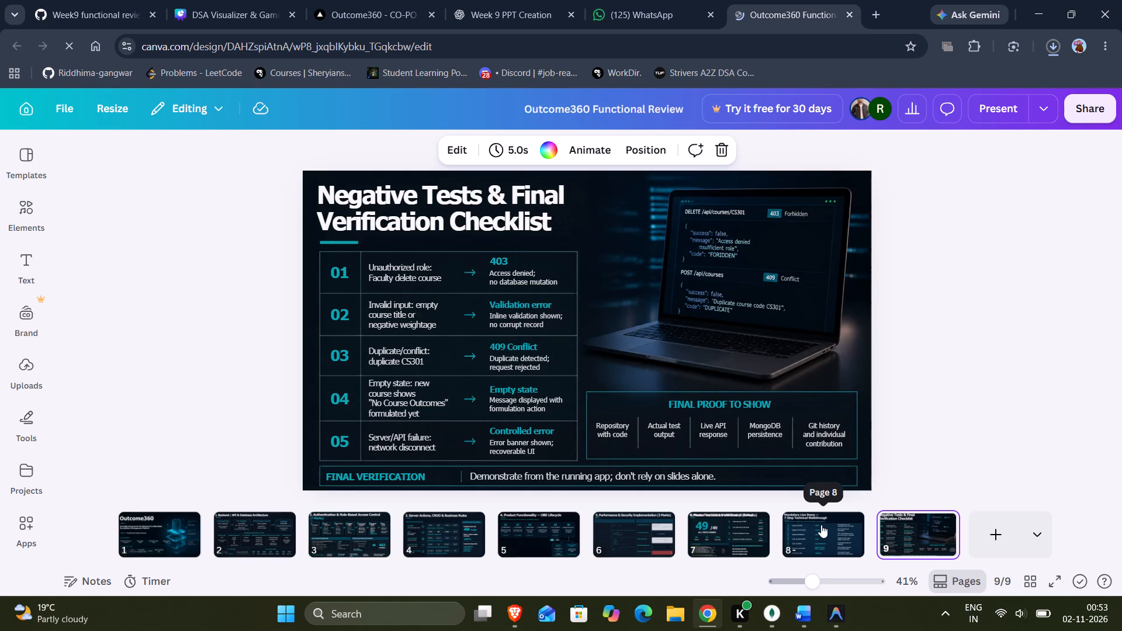
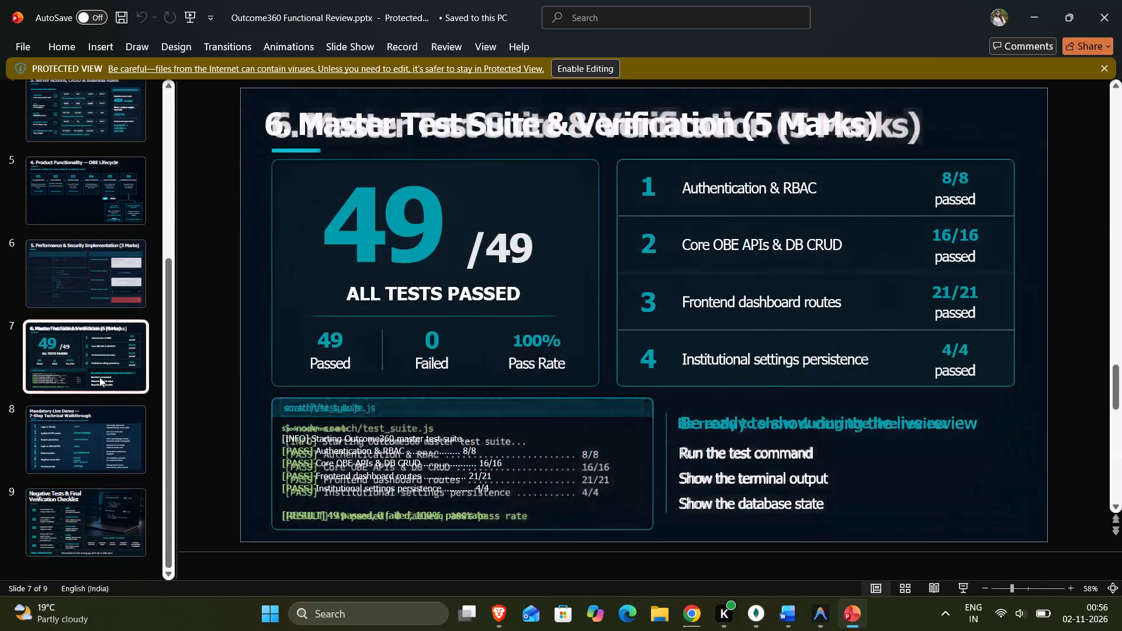
Review the Outcome360 Functional Review slides from Performance & Security back to the title page, plus Backend Architecture and Authentication & Role-Based Access Control.
{"action": "left_click", "coordinate": [120, 285], "text": "ctrl"}
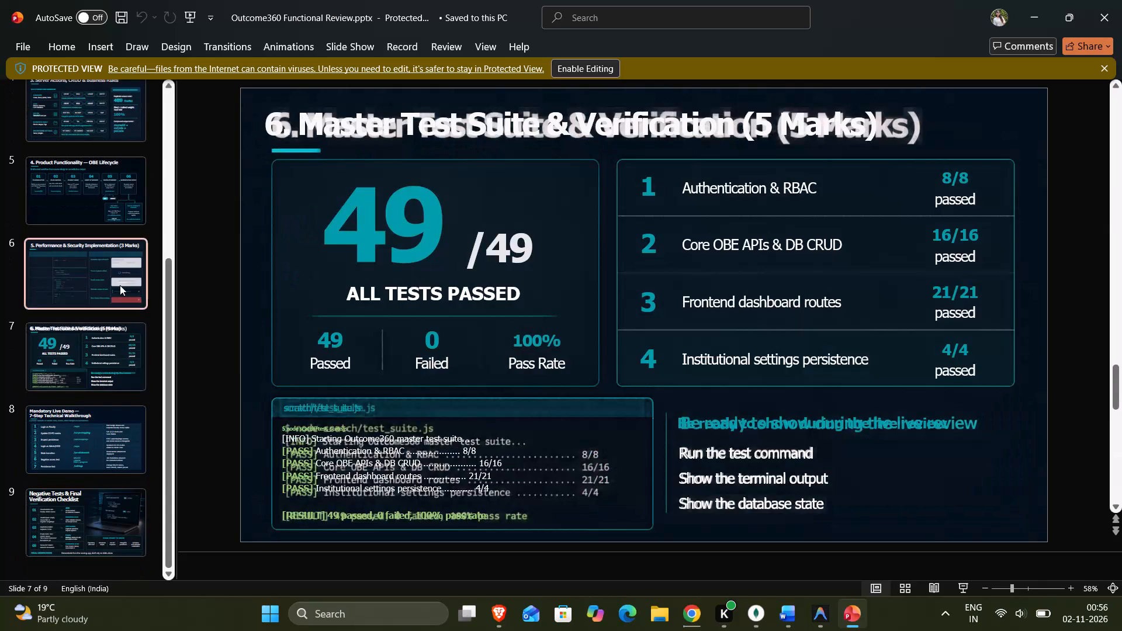
{"action": "scroll", "coordinate": [120, 285], "scroll_direction": "up", "scroll_amount": 1, "text": "ctrl"}
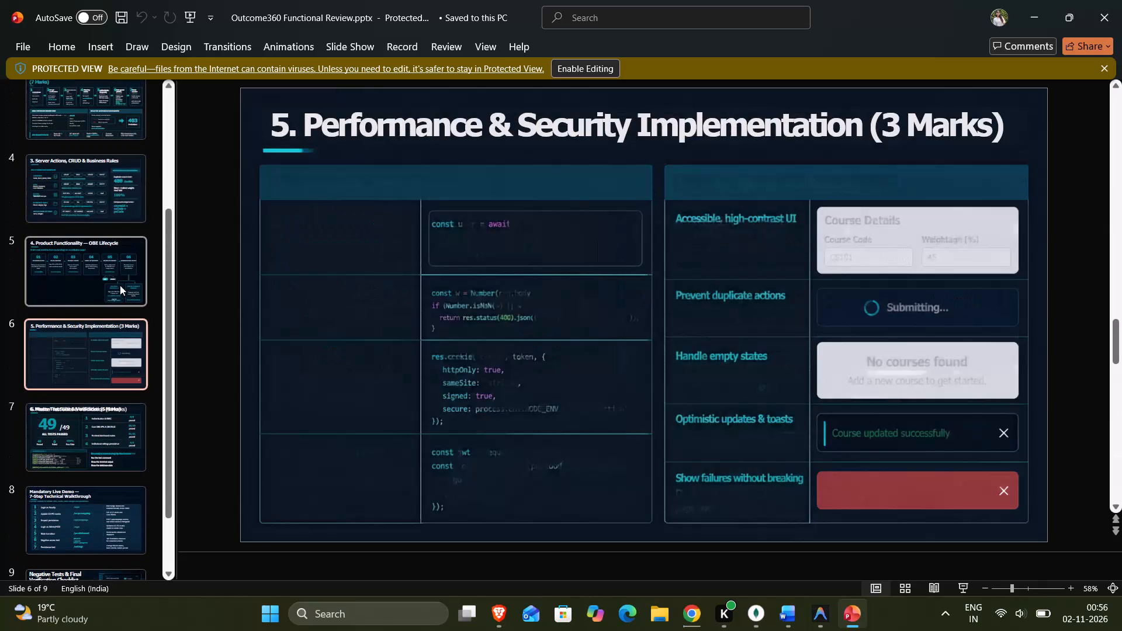
{"action": "scroll", "coordinate": [120, 285], "scroll_direction": "up", "scroll_amount": 2, "text": "ctrl"}
{"action": "left_click", "coordinate": [109, 264], "text": "ctrl"}
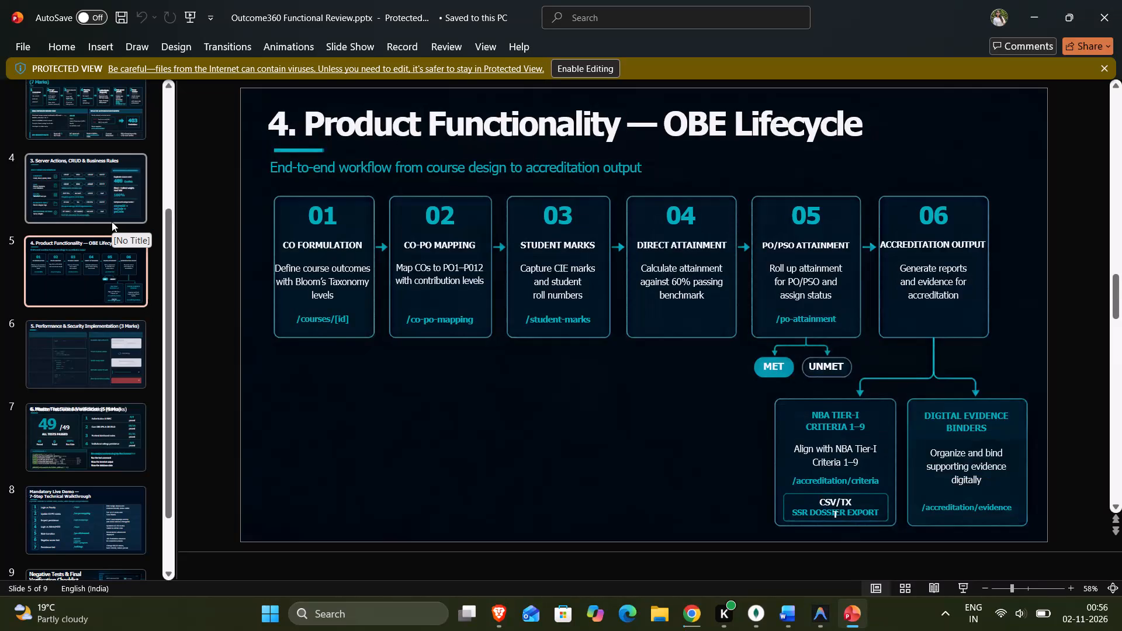
{"action": "left_click", "coordinate": [112, 221], "text": "ctrl"}
{"action": "scroll", "coordinate": [112, 221], "scroll_direction": "up", "scroll_amount": 1, "text": "ctrl"}
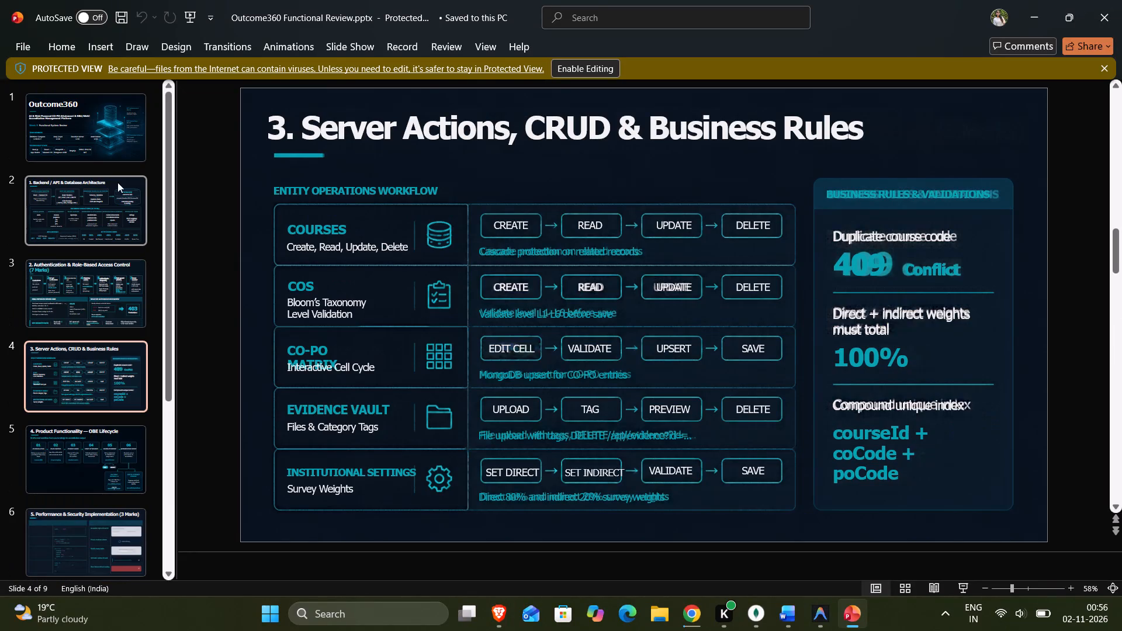
{"action": "left_click", "coordinate": [123, 150], "text": "ctrl"}
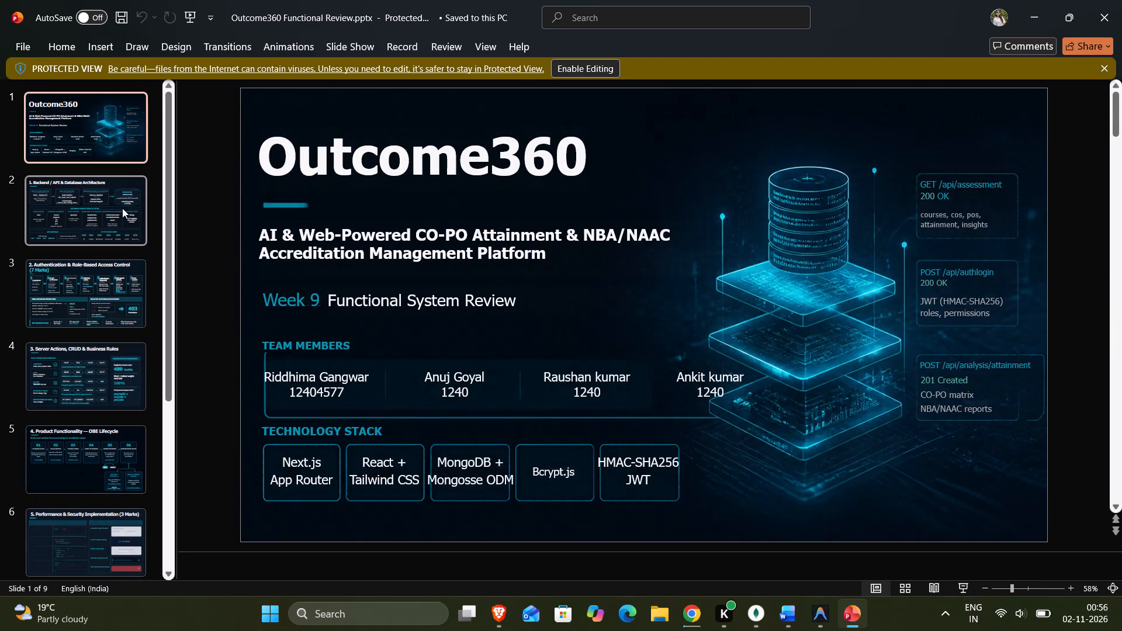
{"action": "left_click", "coordinate": [122, 218], "text": "ctrl"}
{"action": "left_click", "coordinate": [114, 283], "text": "ctrl"}
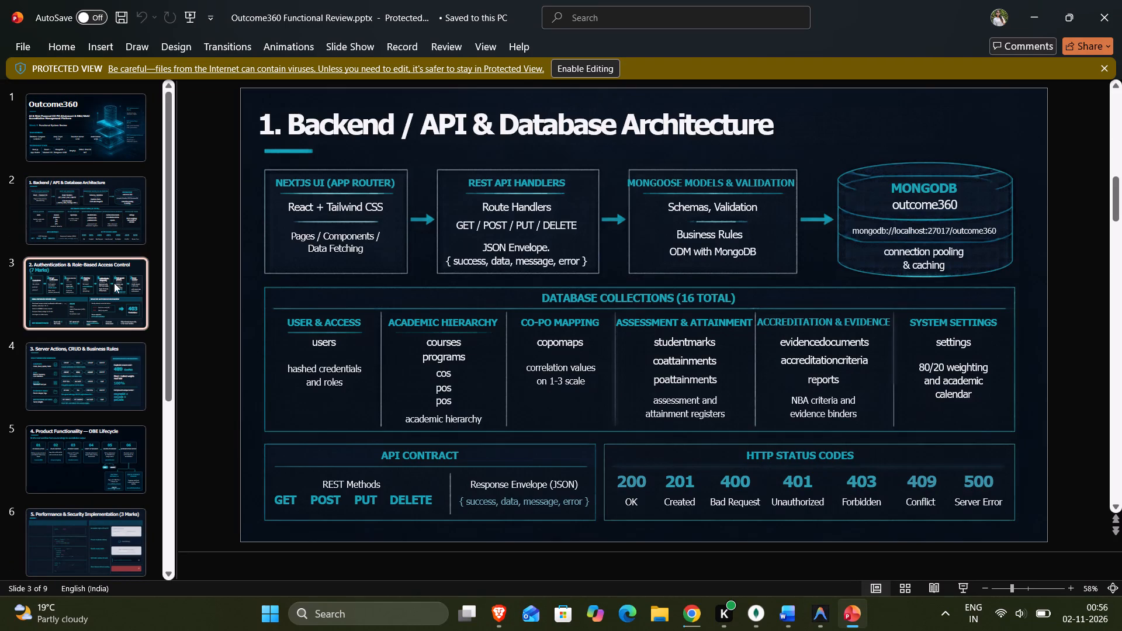
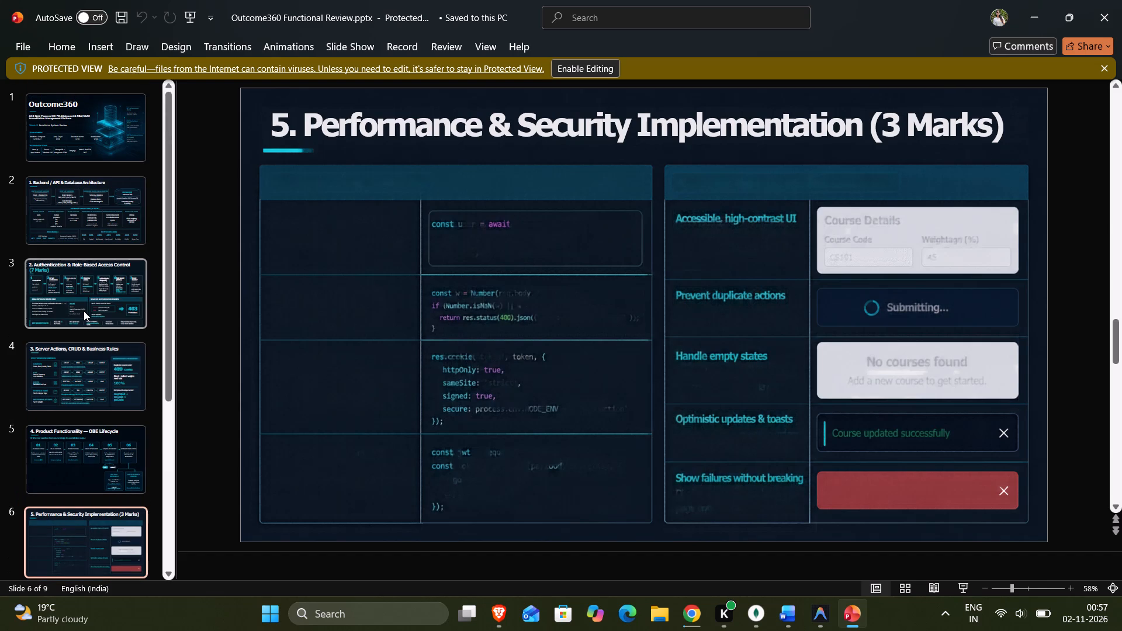
Open the Authentication & Role-Based Access Control slide and enable editing of the protected presentation.
{"action": "left_click", "coordinate": [84, 311], "text": "ctrl"}
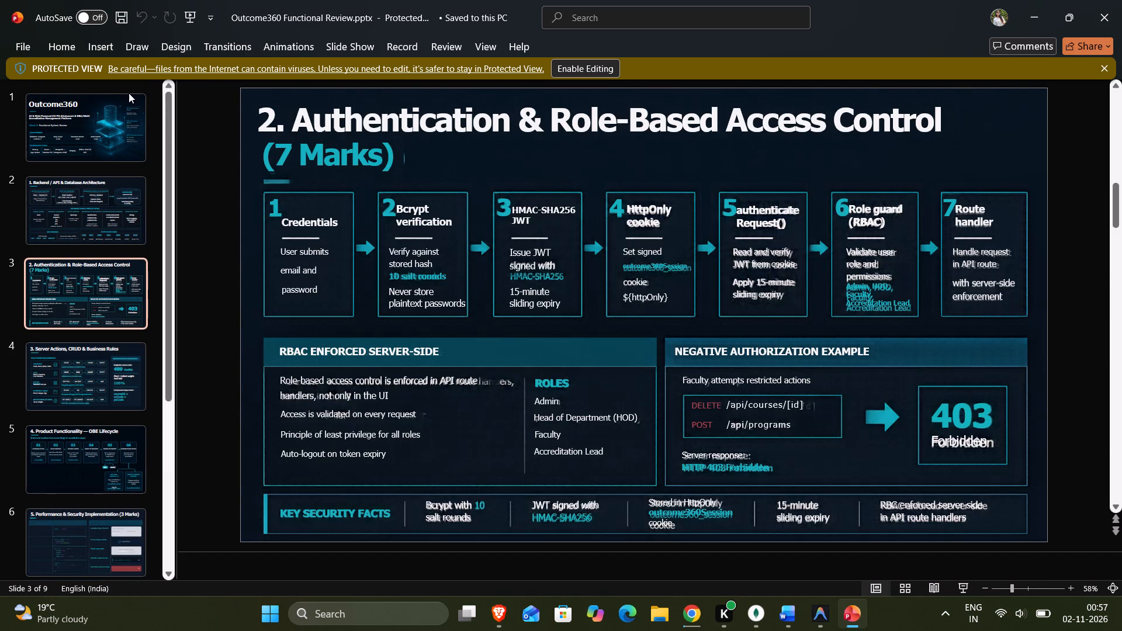
{"action": "left_click", "coordinate": [593, 67], "text": "ctrl"}
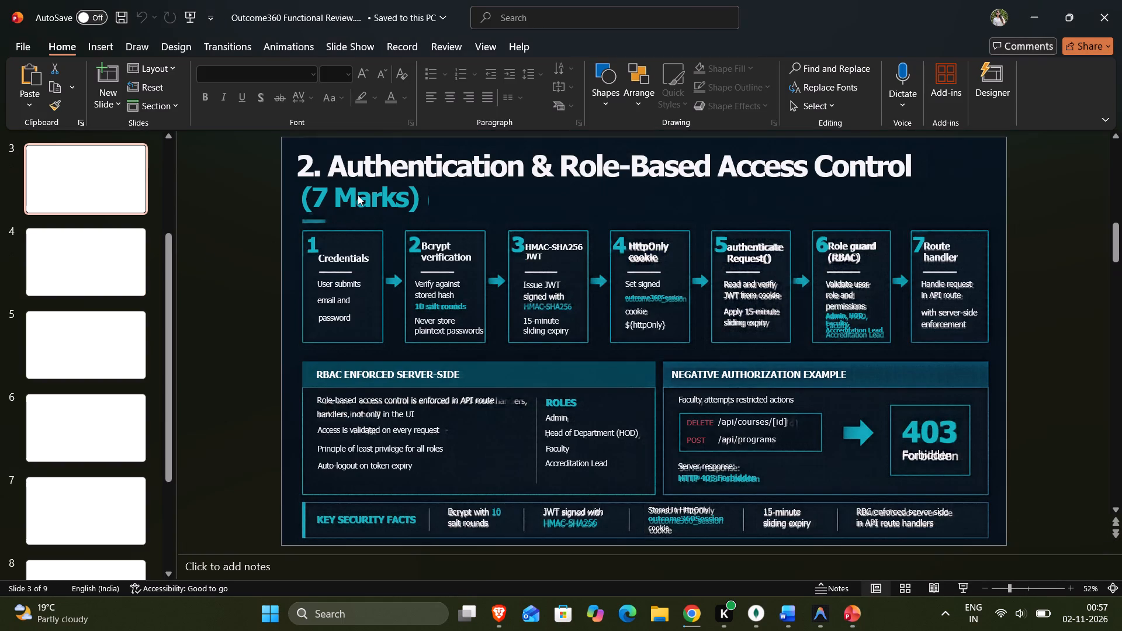
Delete the "(7 Marks)" text below the Authentication & Role-Based Access Control title on slide 3.
{"action": "scroll", "coordinate": [93, 202], "scroll_direction": "up", "scroll_amount": 3, "text": "ctrl"}
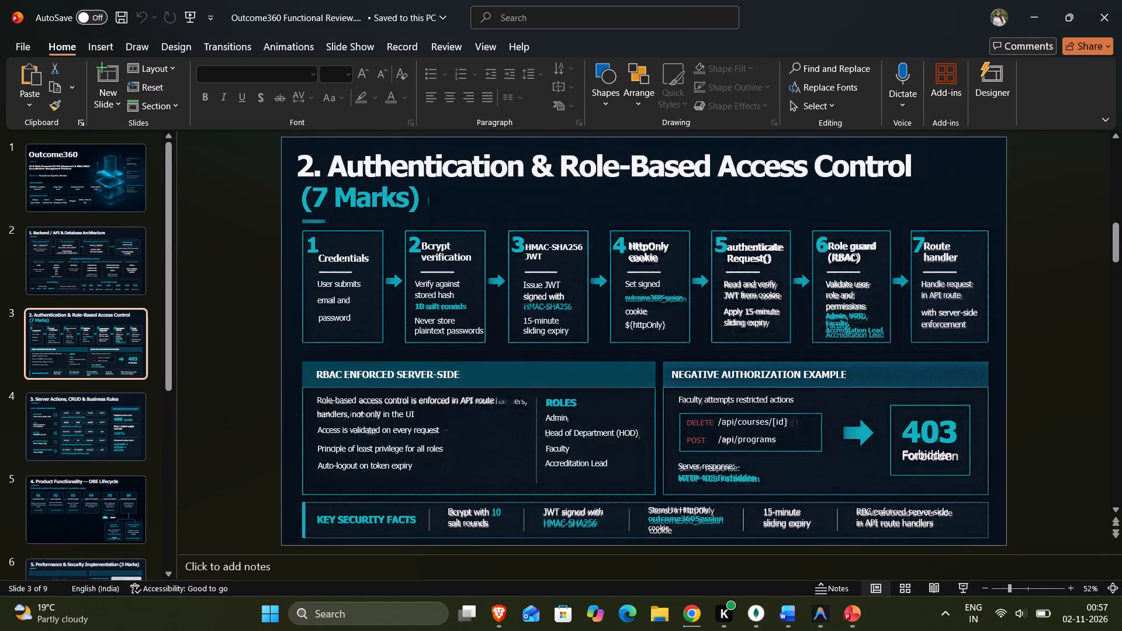
{"action": "left_click", "coordinate": [434, 201], "text": "ctrl"}
{"action": "double_click", "coordinate": [383, 201], "text": "ctrl"}
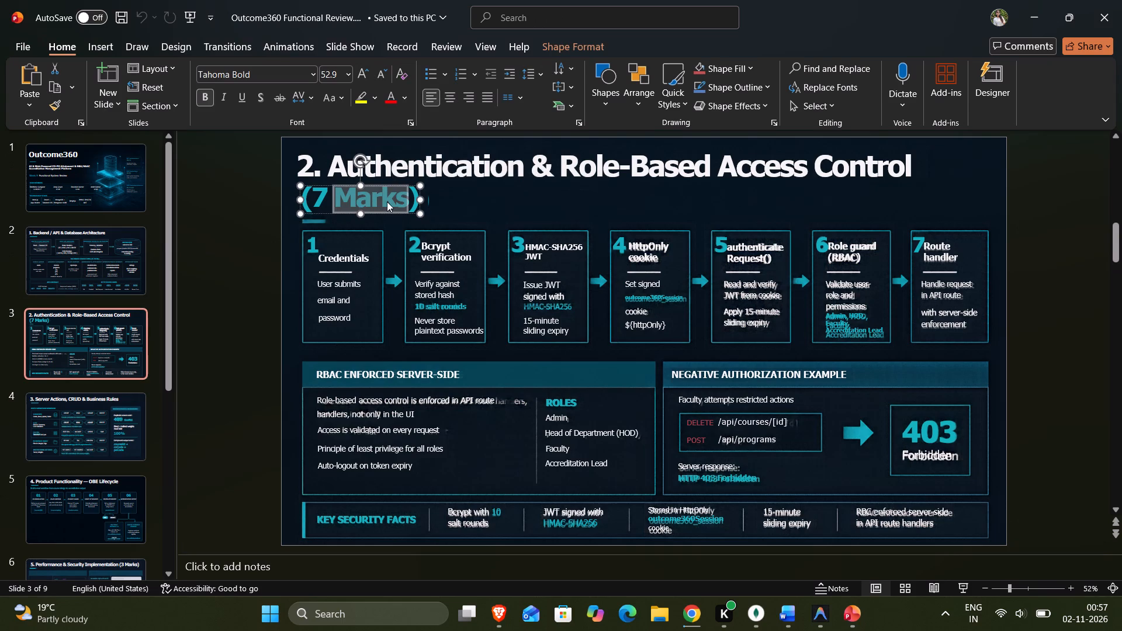
{"action": "key", "text": "Delete"}
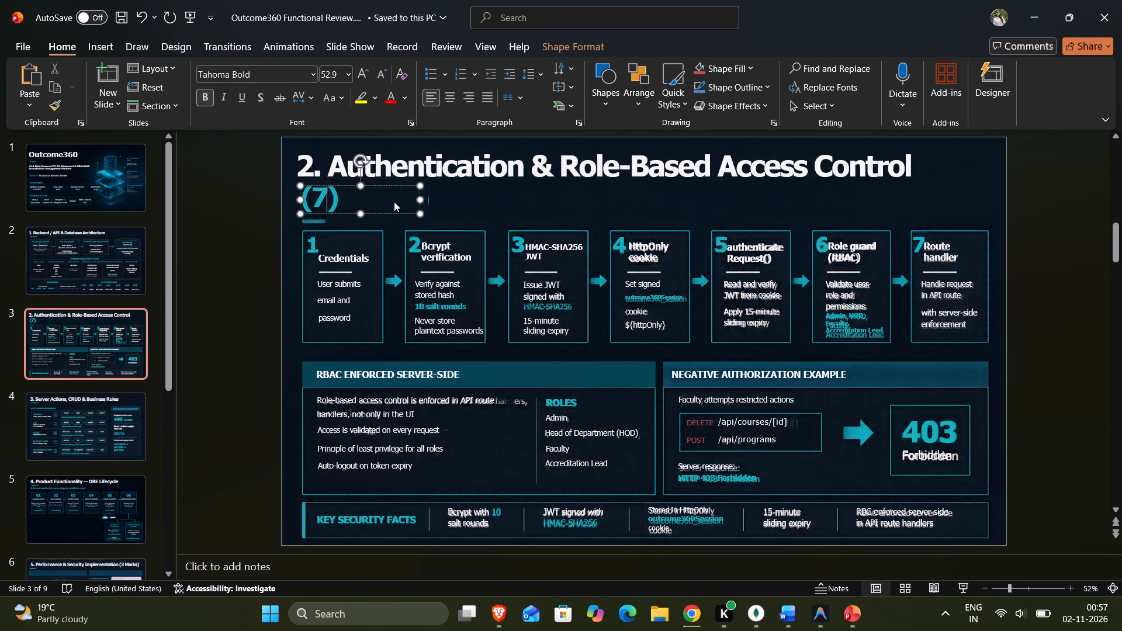
{"action": "key", "text": "Right"}
{"action": "key", "text": "BackSpace"}
{"action": "key", "text": "BackSpace"}
{"action": "key", "text": "BackSpace"}
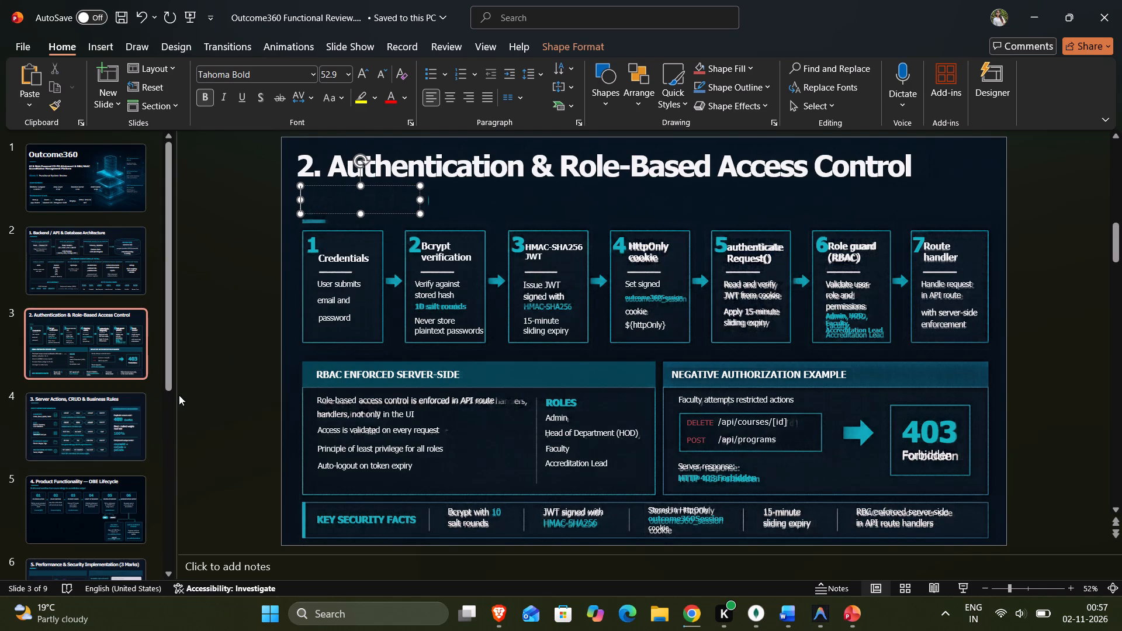
On the Server Actions, CRUD & Business Rules slide, delete the editable 409 text overlapping the same number under Duplicate course code.
{"action": "left_click", "coordinate": [110, 411], "text": "ctrl"}
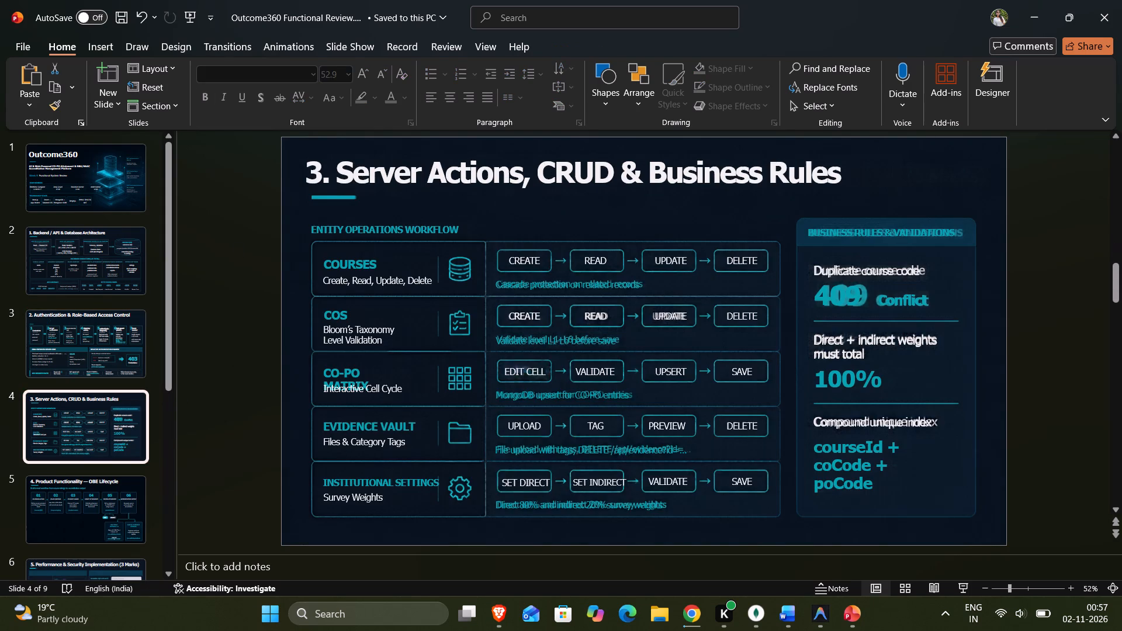
{"action": "scroll", "coordinate": [170, 480], "scroll_direction": "down", "scroll_amount": 1, "text": "ctrl"}
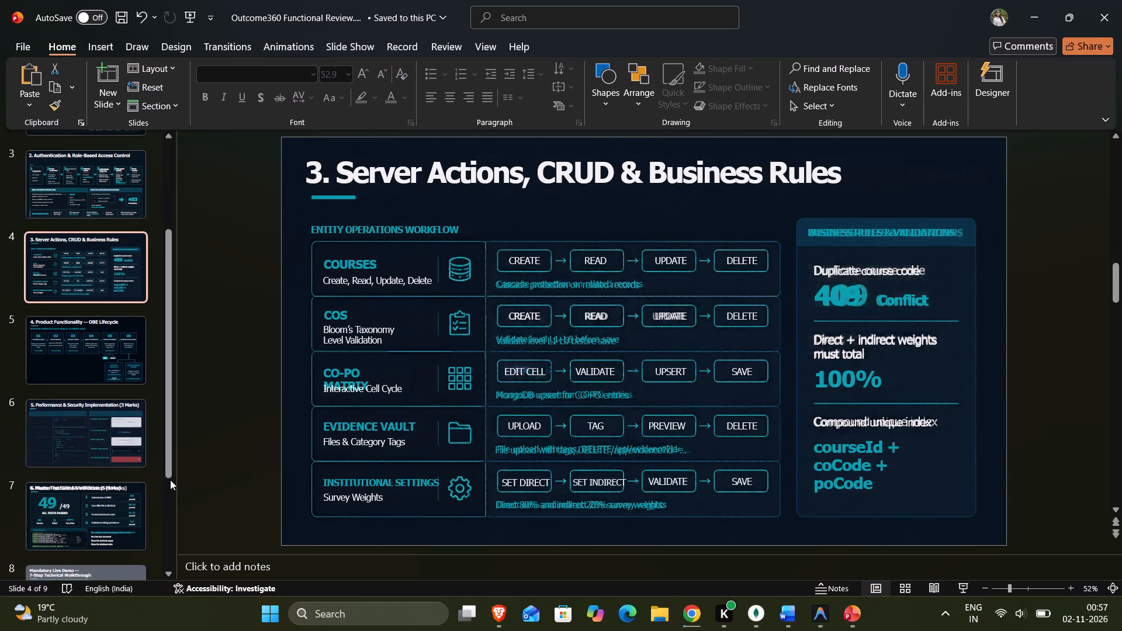
{"action": "left_click", "coordinate": [852, 301], "text": "ctrl"}
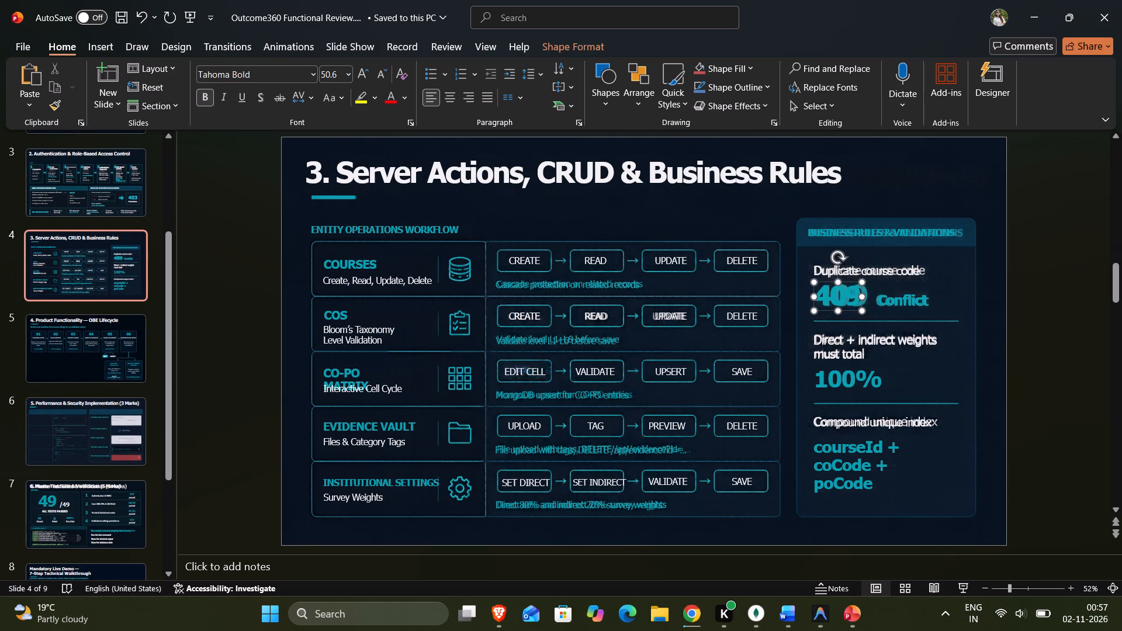
{"action": "key", "text": "BackSpace"}
{"action": "key", "text": "BackSpace"}
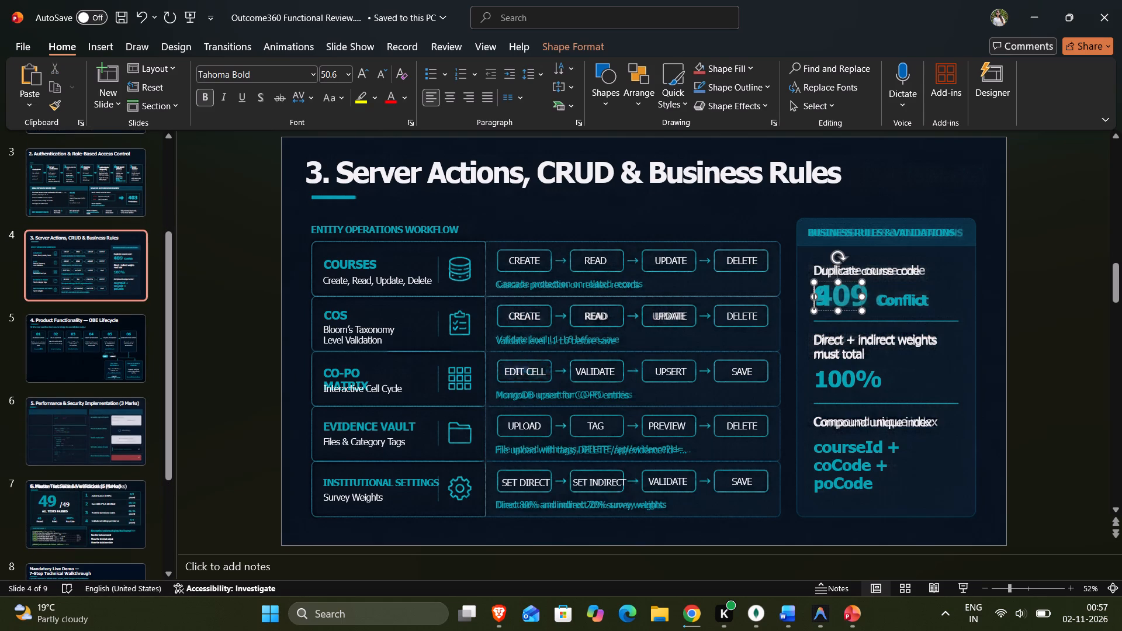
{"action": "key", "text": "BackSpace"}
{"action": "key", "text": "Right"}
{"action": "key", "text": "BackSpace"}
{"action": "left_click", "coordinate": [1041, 325], "text": "ctrl"}
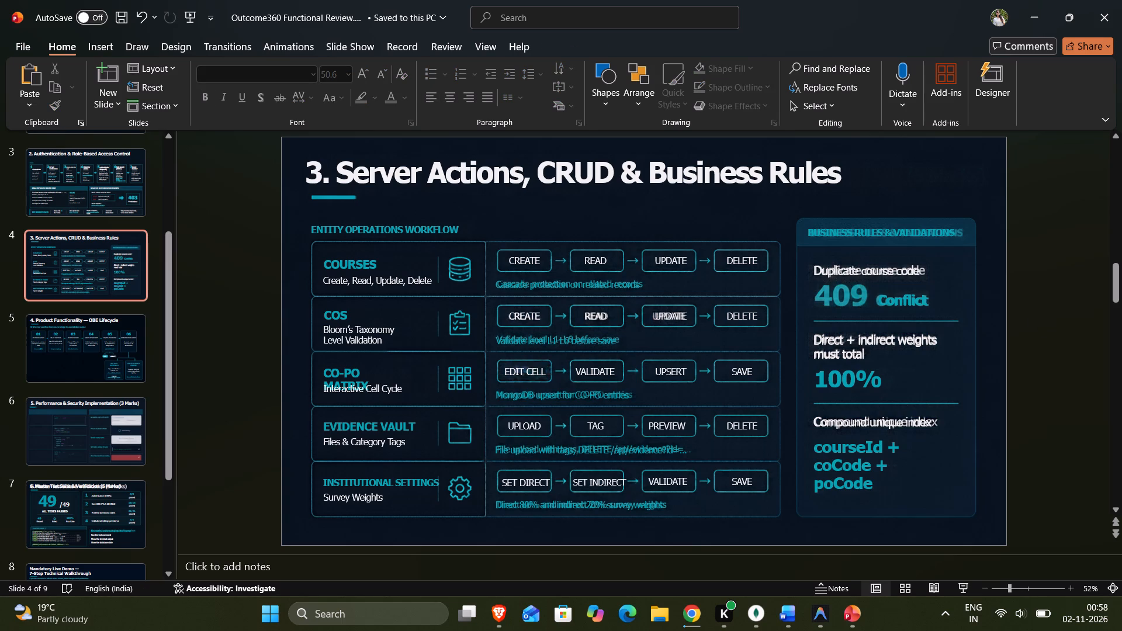
Move the duplicate "Cascade protection on related records" text box above the Courses row and clear its text.
{"action": "double_click", "coordinate": [600, 280], "text": "ctrl"}
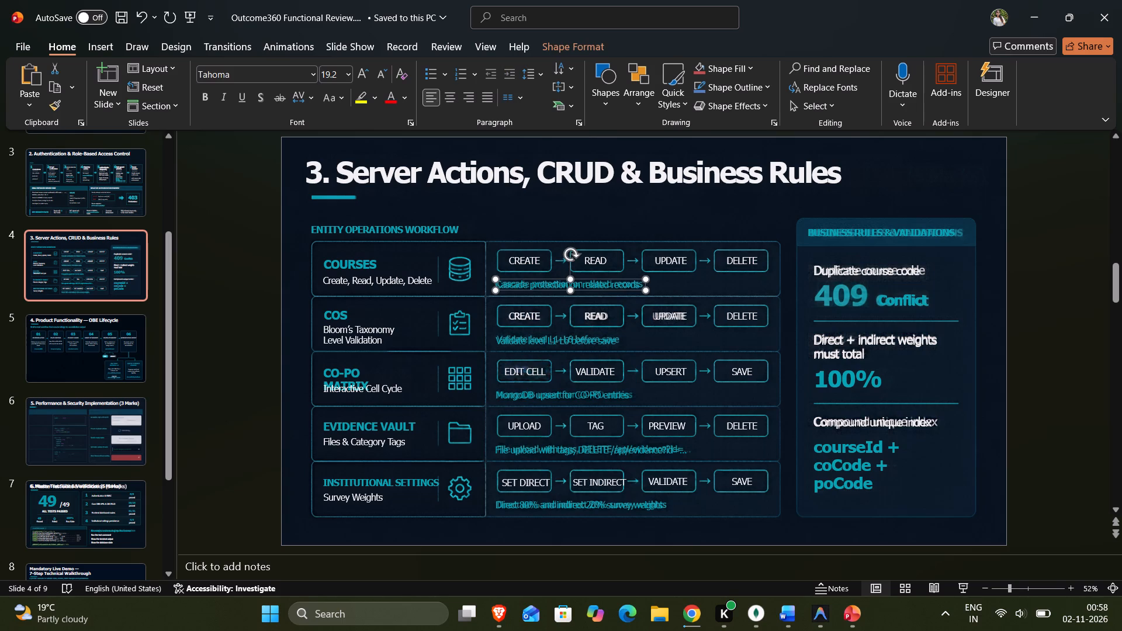
{"action": "left_click_drag", "start_coordinate": [576, 283], "coordinate": [612, 276], "text": "ctrl"}
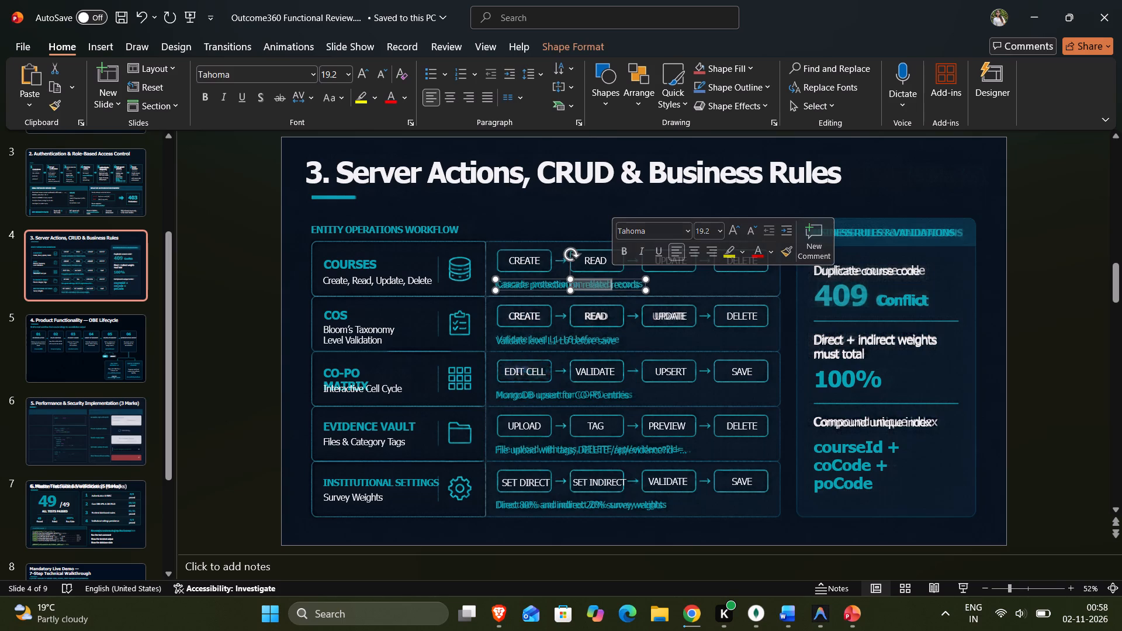
{"action": "left_click_drag", "start_coordinate": [578, 279], "coordinate": [591, 269], "text": "ctrl"}
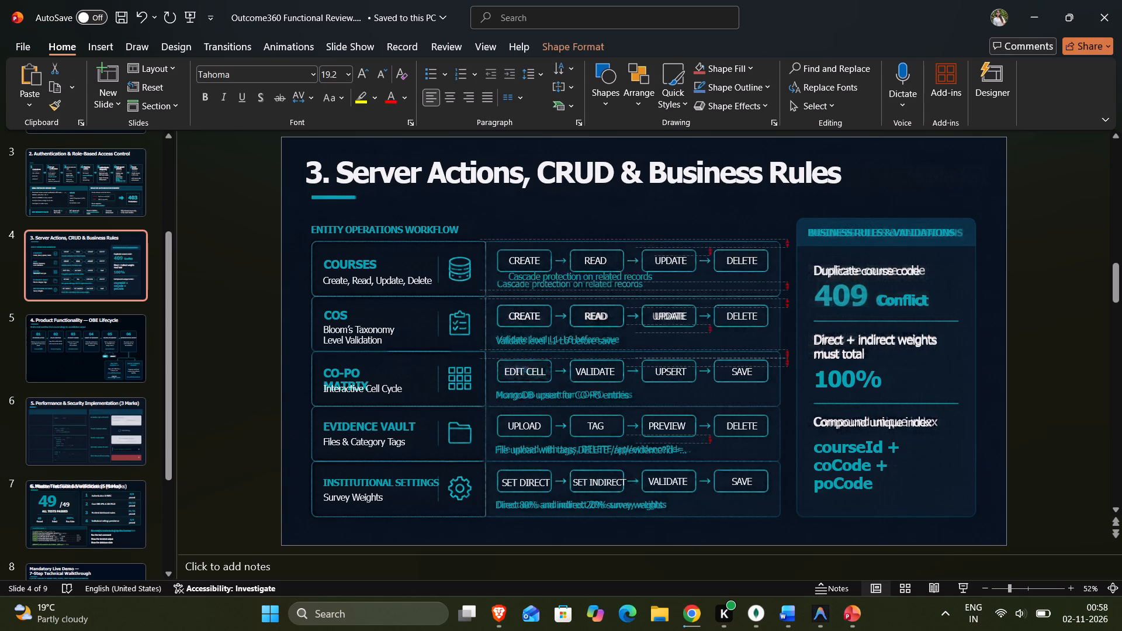
{"action": "left_click_drag", "start_coordinate": [591, 269], "coordinate": [633, 209], "text": "ctrl"}
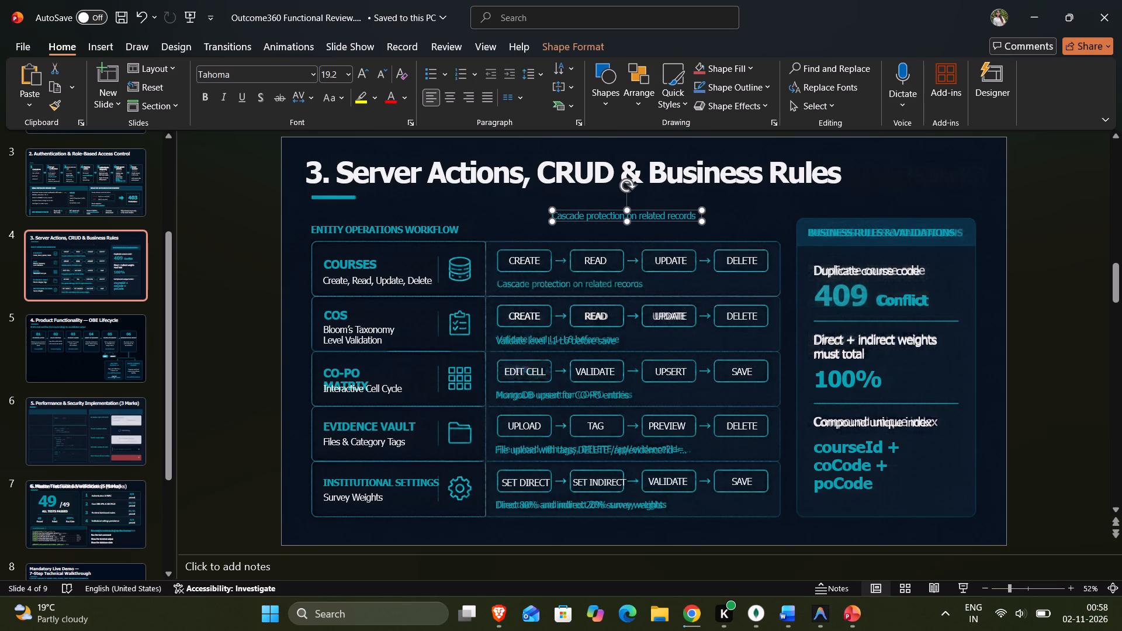
{"action": "left_click", "coordinate": [633, 209], "text": "ctrl"}
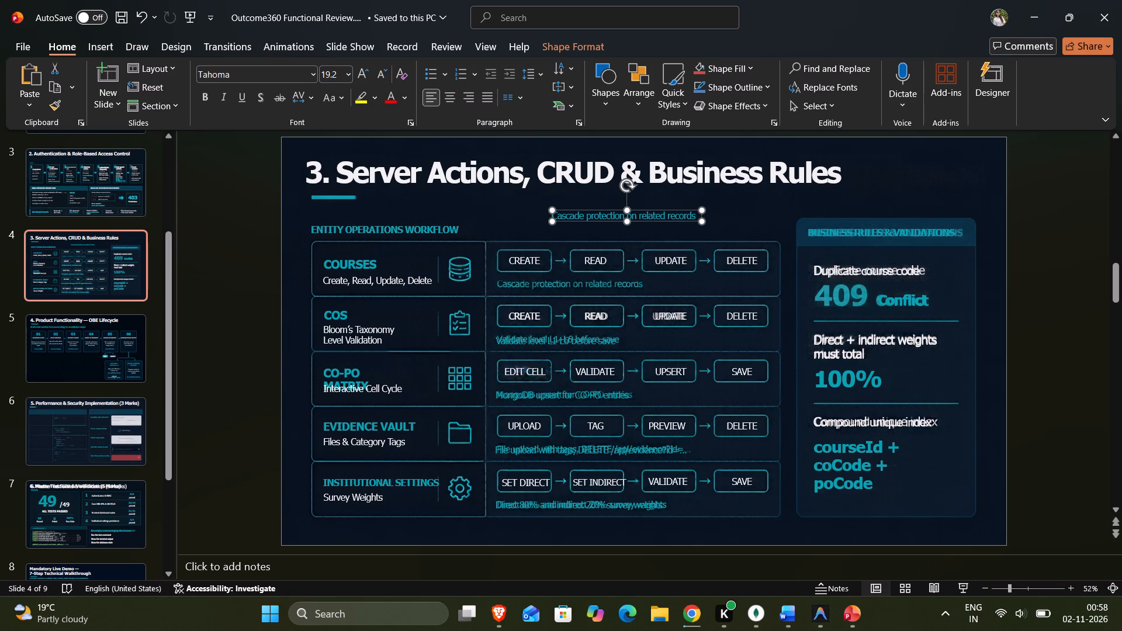
{"action": "double_click", "coordinate": [645, 217], "text": "ctrl"}
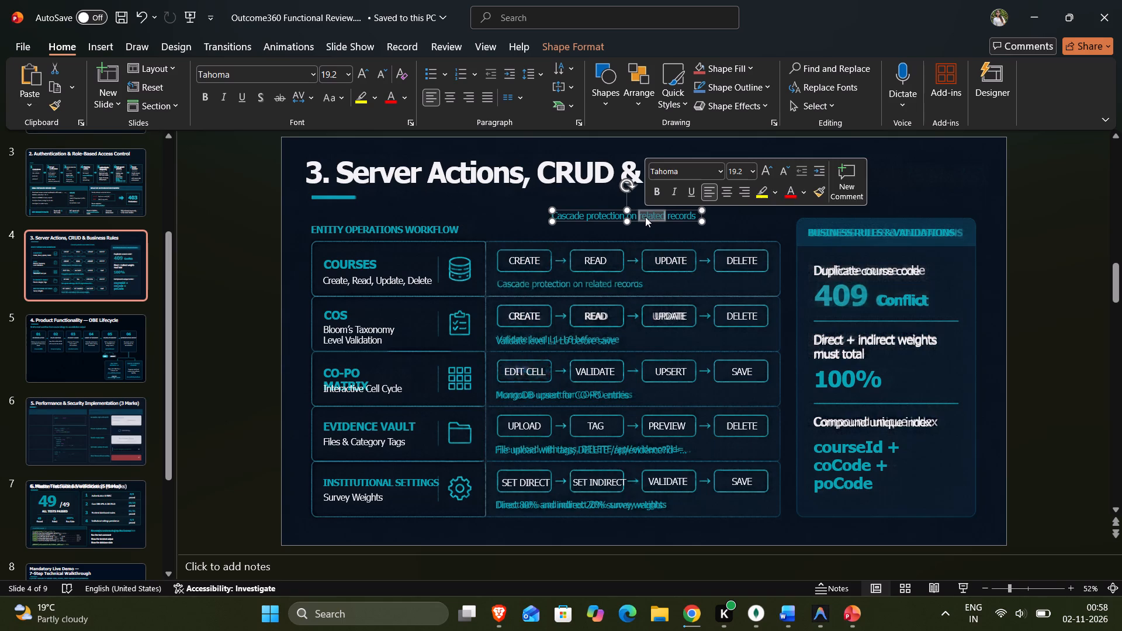
{"action": "key", "text": "ctrl+a"}
{"action": "key", "text": "Delete"}
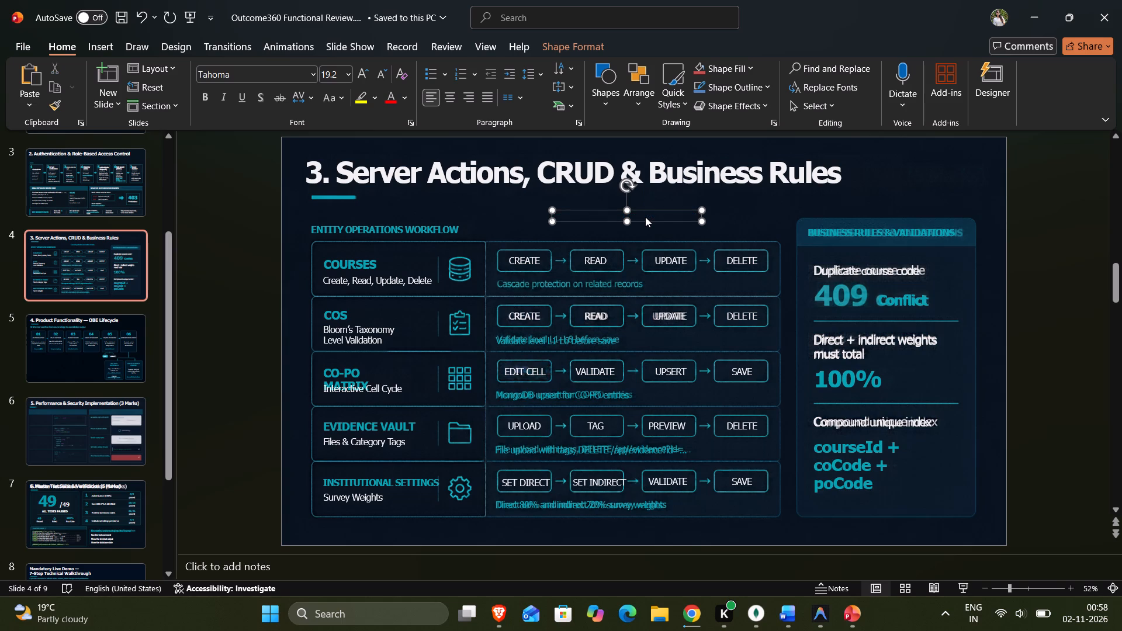
Pull the picture strip behind the Business Rules & Validations heading up off the panel and delete it.
{"action": "left_click", "coordinate": [908, 229]}
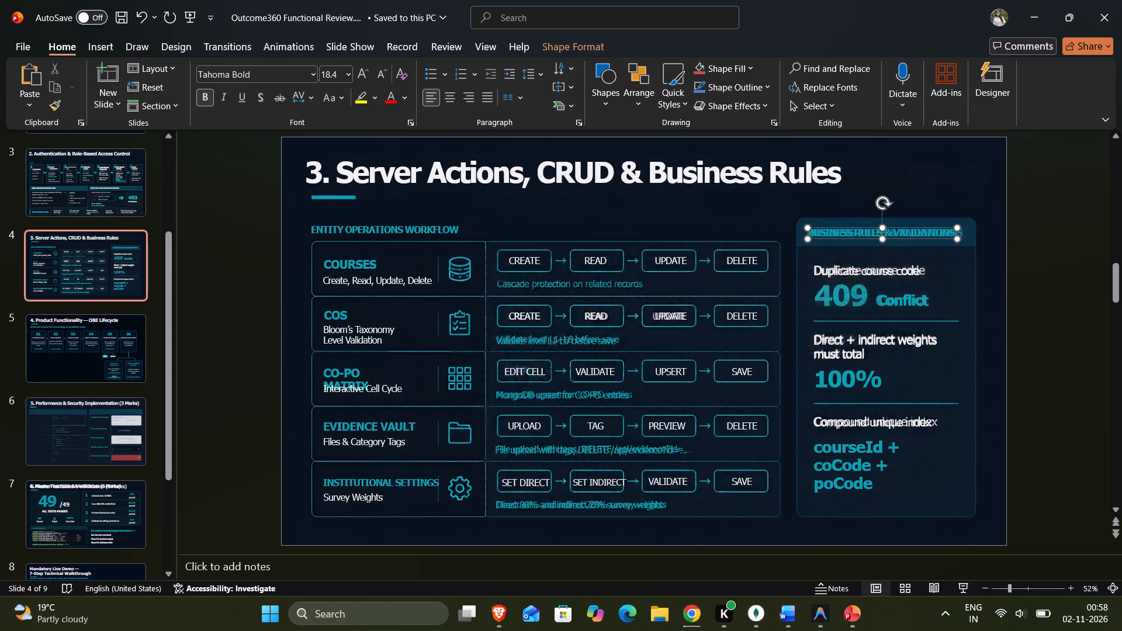
{"action": "double_click", "coordinate": [888, 224]}
{"action": "double_click", "coordinate": [867, 230]}
{"action": "key", "text": "ctrl+a"}
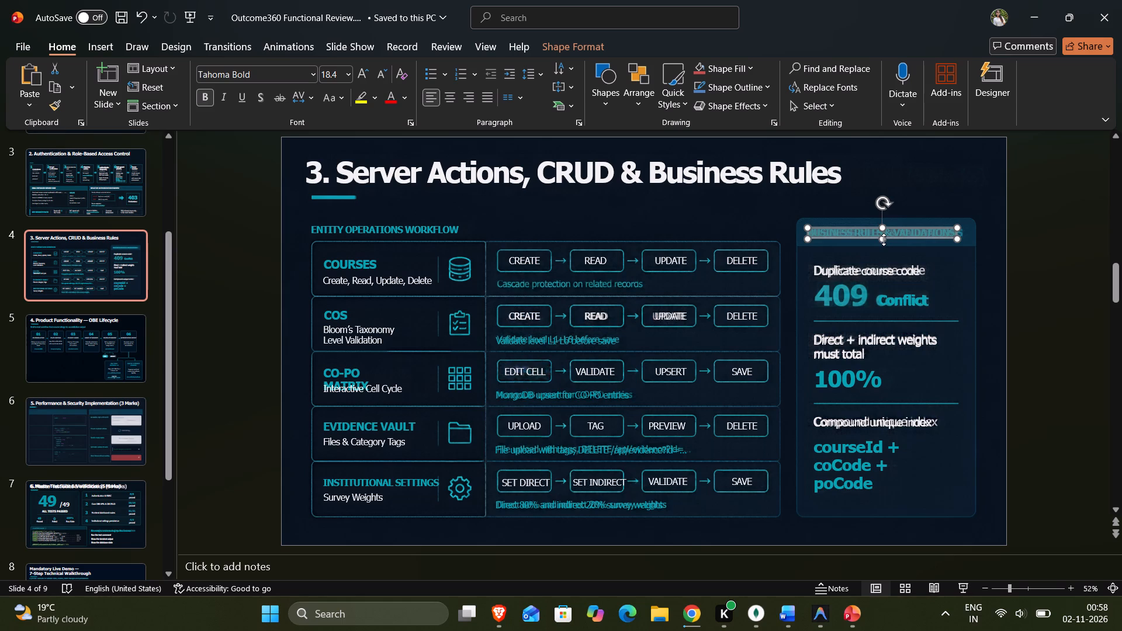
{"action": "left_click_drag", "start_coordinate": [884, 221], "coordinate": [901, 199]}
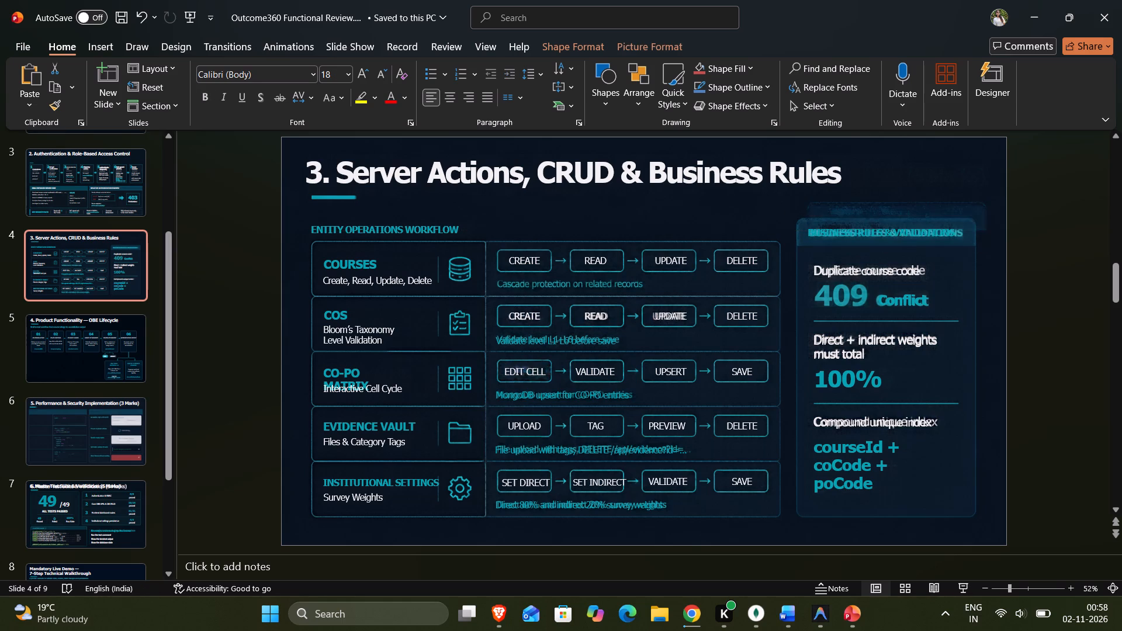
{"action": "left_click_drag", "start_coordinate": [901, 199], "coordinate": [913, 186]}
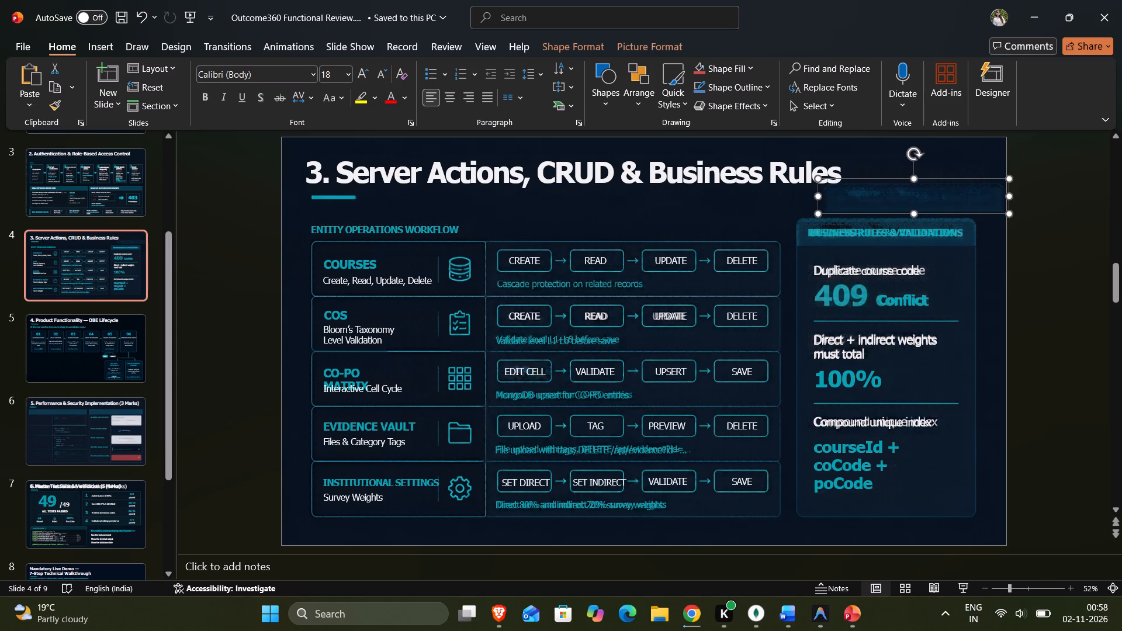
{"action": "key", "text": "Delete"}
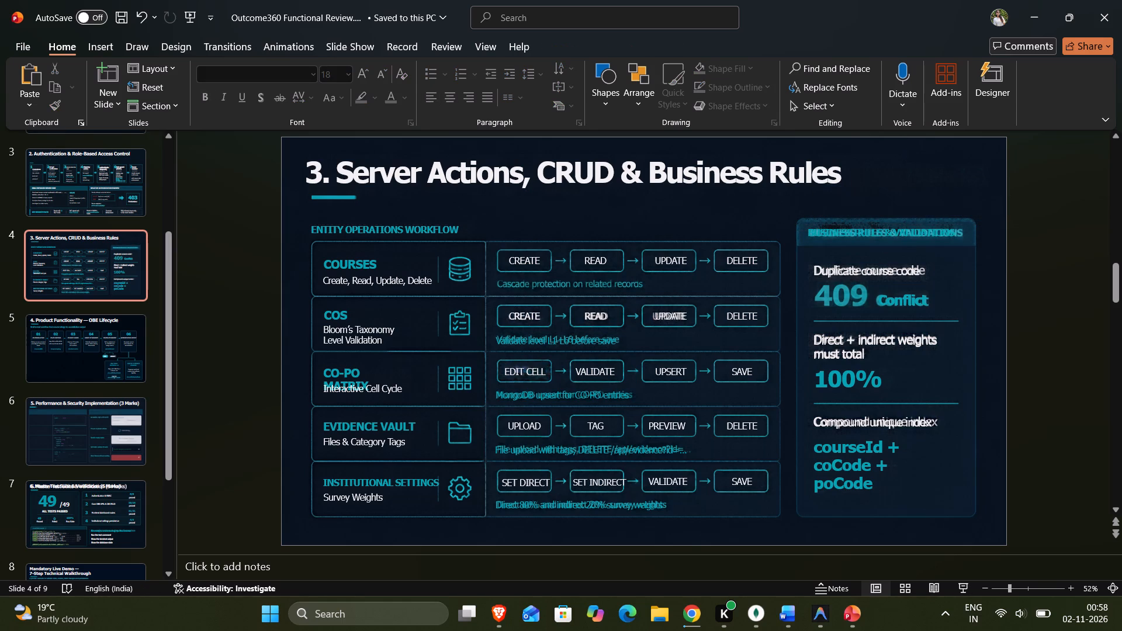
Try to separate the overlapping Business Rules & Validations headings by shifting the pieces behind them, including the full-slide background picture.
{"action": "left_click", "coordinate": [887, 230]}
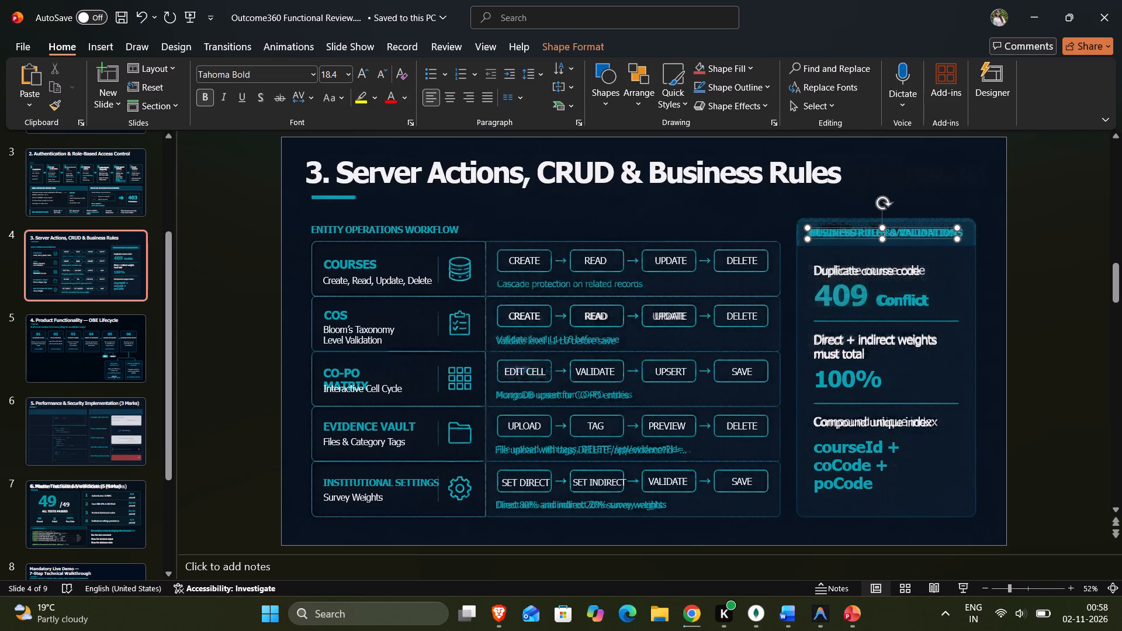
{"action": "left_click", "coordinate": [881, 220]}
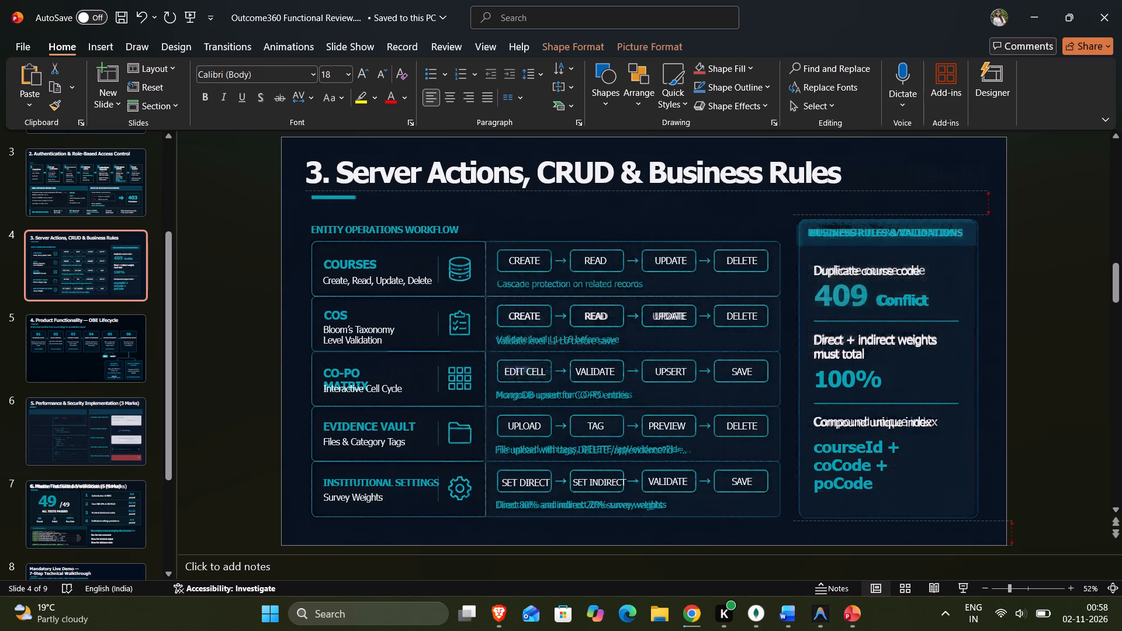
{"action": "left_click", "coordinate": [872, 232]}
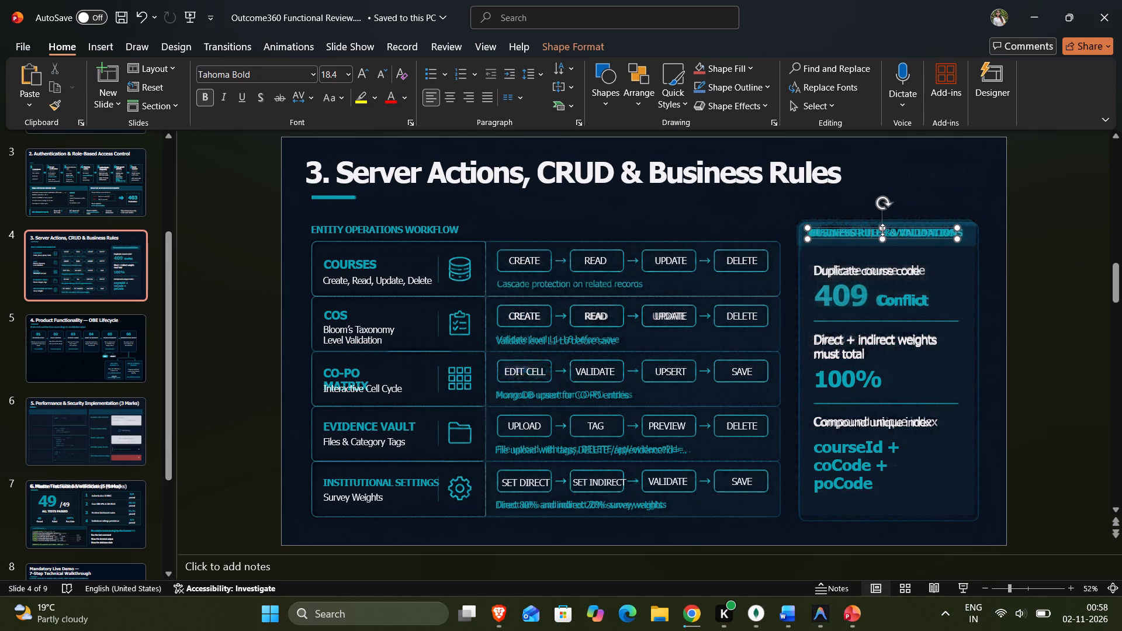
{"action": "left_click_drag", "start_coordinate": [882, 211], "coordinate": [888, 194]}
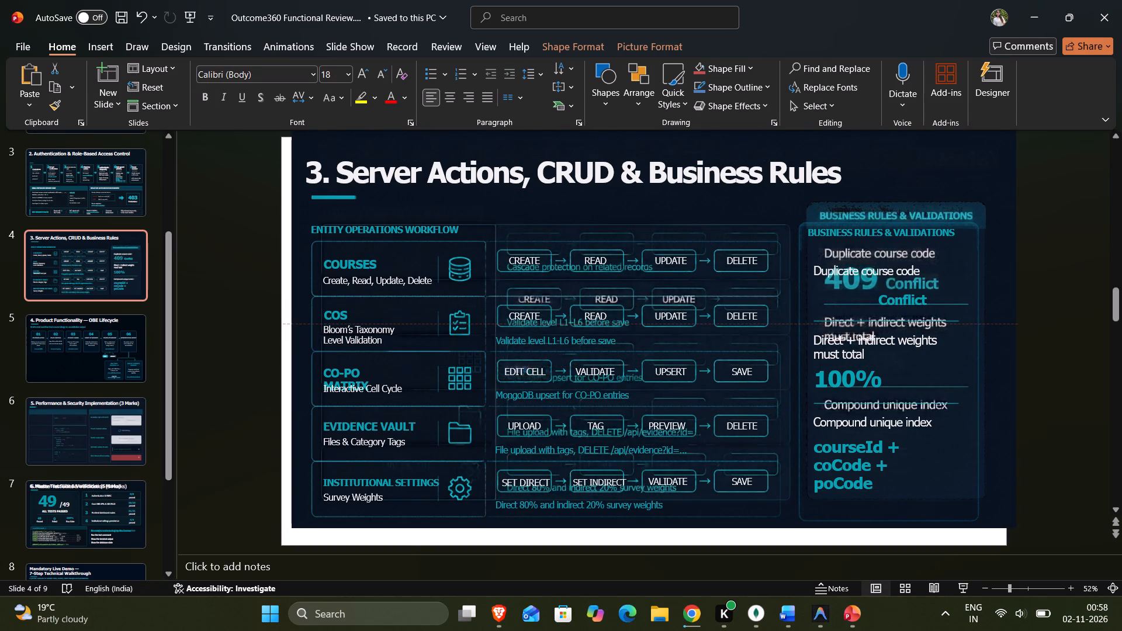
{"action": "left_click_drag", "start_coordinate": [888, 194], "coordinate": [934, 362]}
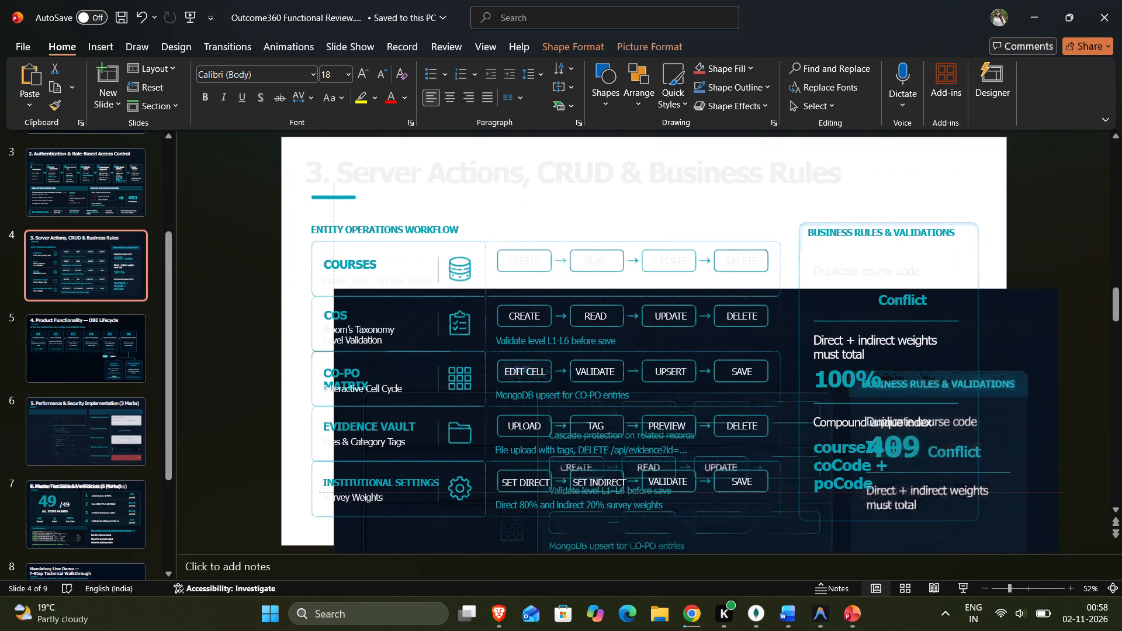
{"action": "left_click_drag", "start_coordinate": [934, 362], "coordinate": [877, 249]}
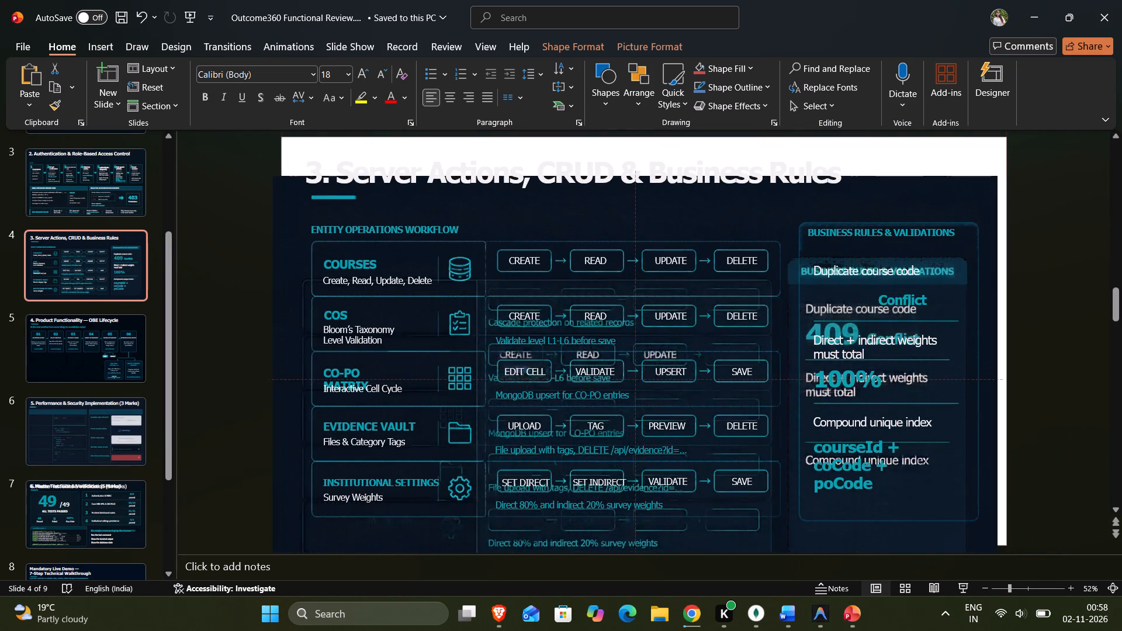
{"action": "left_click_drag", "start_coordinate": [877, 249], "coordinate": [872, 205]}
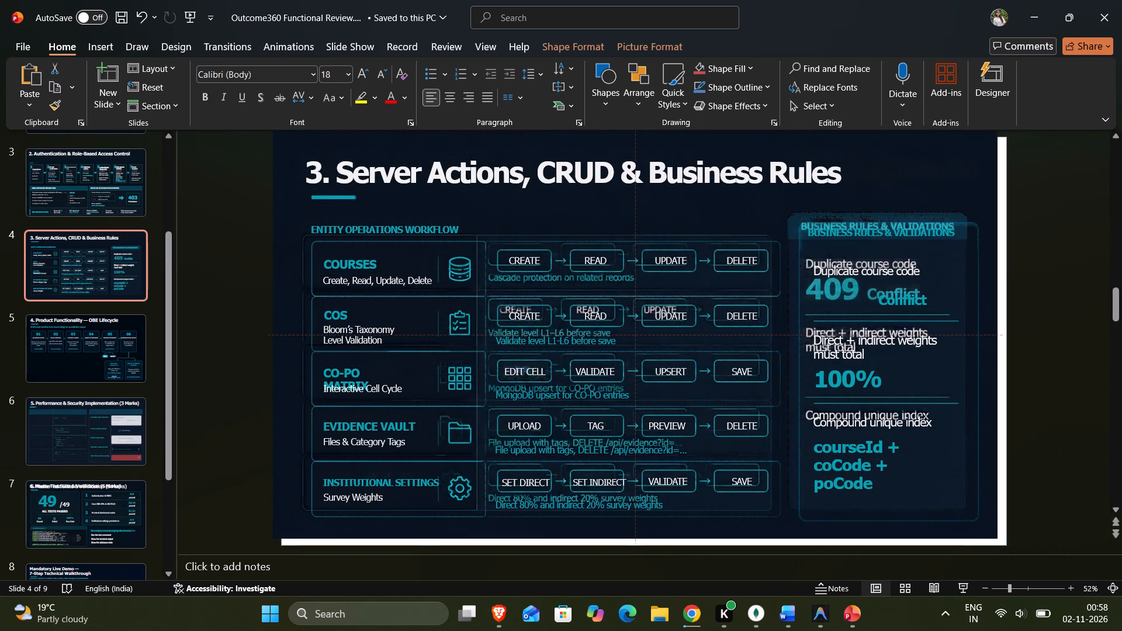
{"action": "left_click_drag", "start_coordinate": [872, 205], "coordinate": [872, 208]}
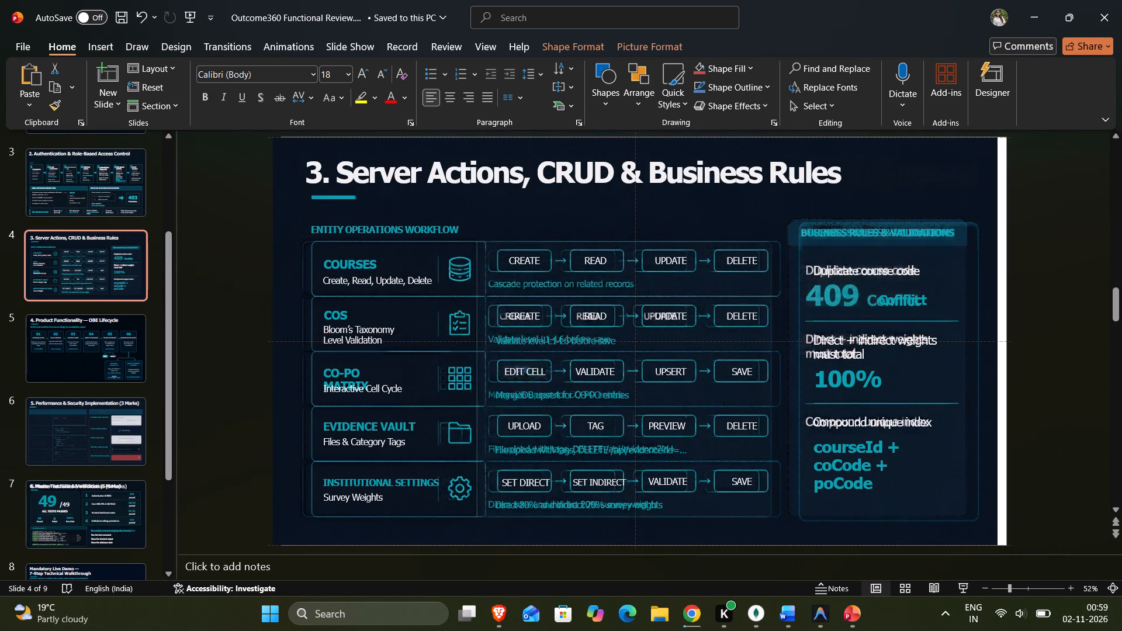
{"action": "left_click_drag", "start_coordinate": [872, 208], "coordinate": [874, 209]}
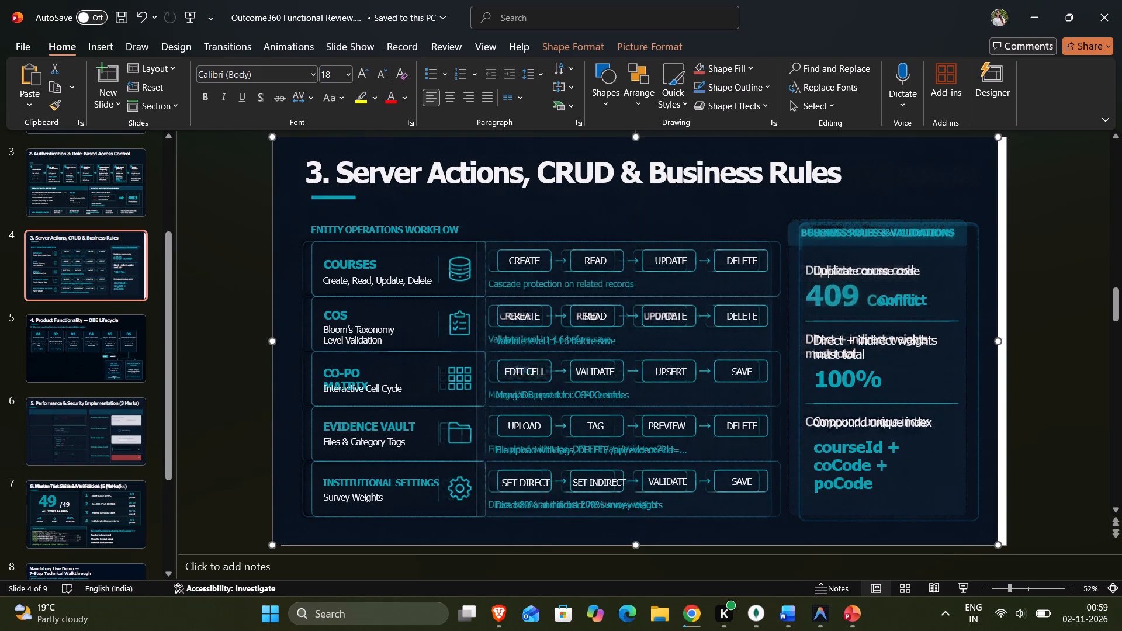
Clear the editable "Duplicate course code" text that overlaps the same wording in the Business Rules & Validations panel.
{"action": "left_click", "coordinate": [832, 269]}
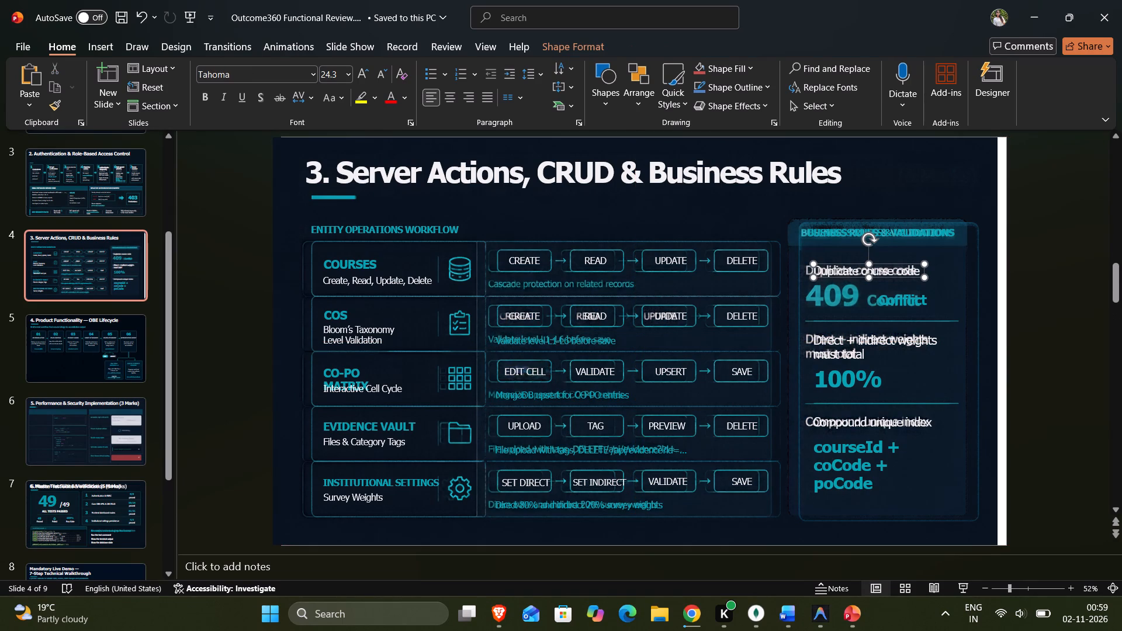
{"action": "key", "text": "ctrl+a"}
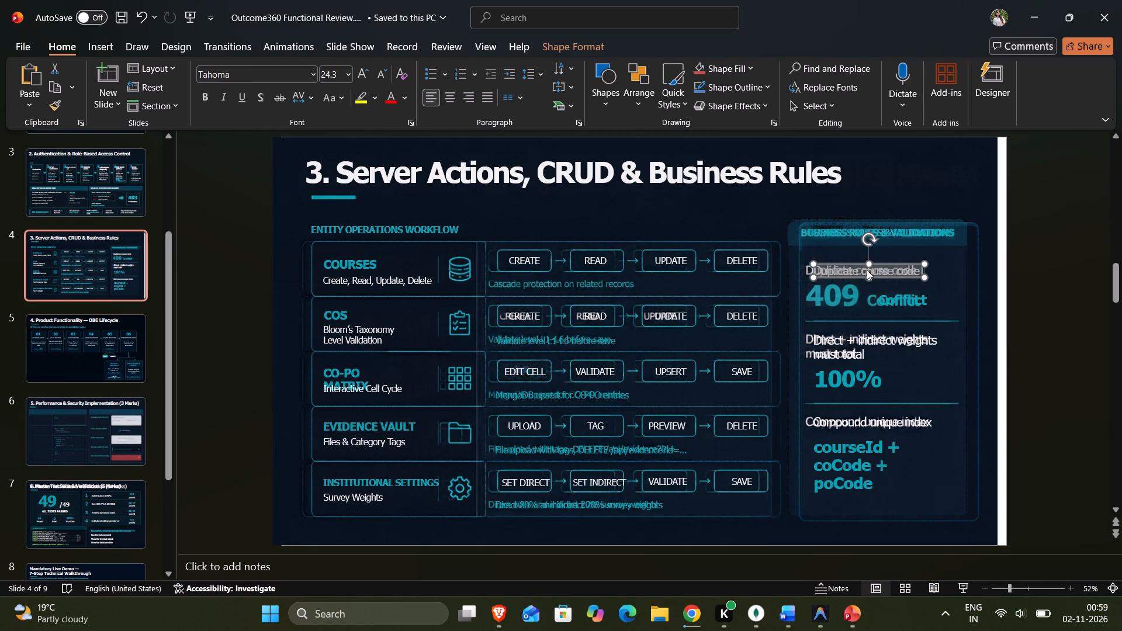
{"action": "key", "text": "Delete"}
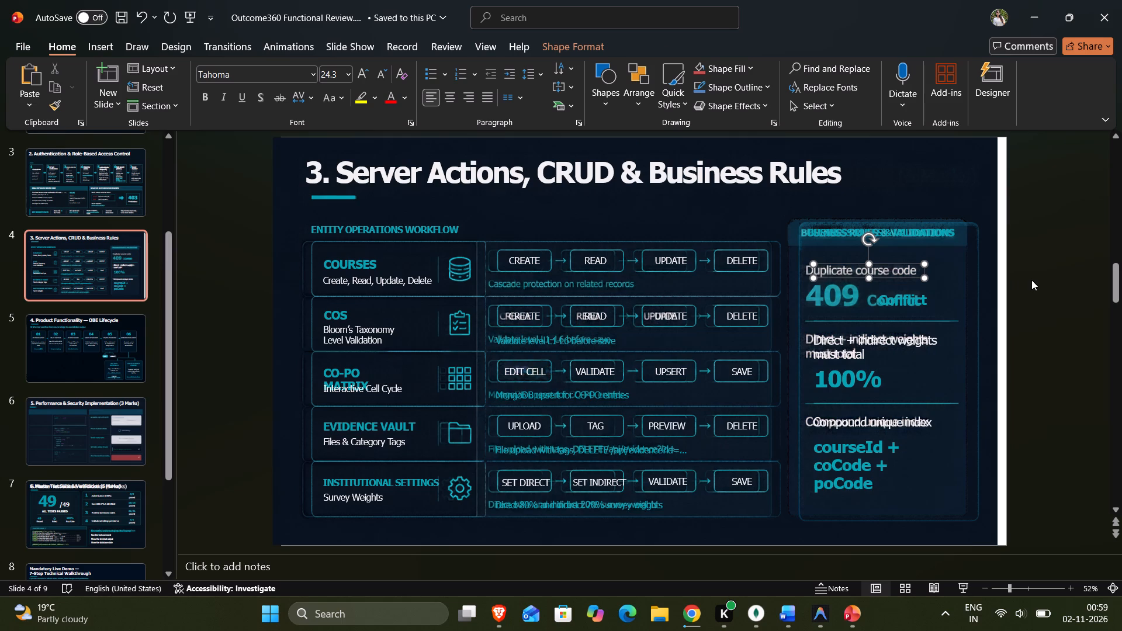
Realign the full-slide background picture with the slide edges.
{"action": "left_click", "coordinate": [1033, 278]}
{"action": "left_click_drag", "start_coordinate": [909, 167], "coordinate": [915, 169]}
{"action": "left_click", "coordinate": [1052, 307]}
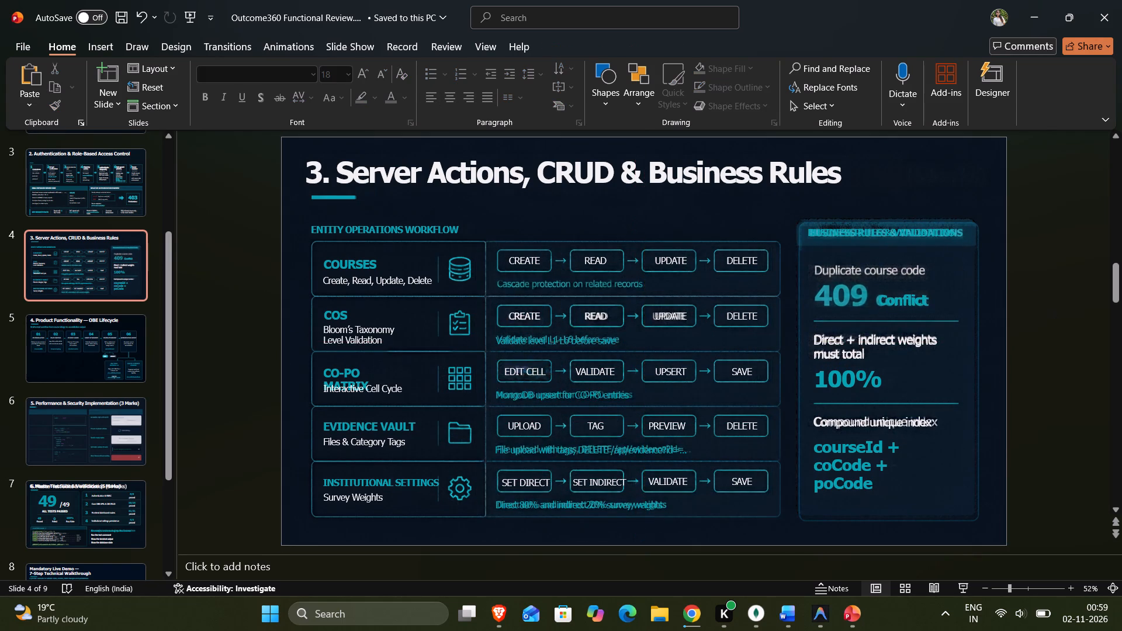
In the Business Rules & Validations panel, clear the overlapping editable texts "Direct + indirect weights must total", "Compound unique index" and "Conflict".
{"action": "left_click", "coordinate": [902, 339]}
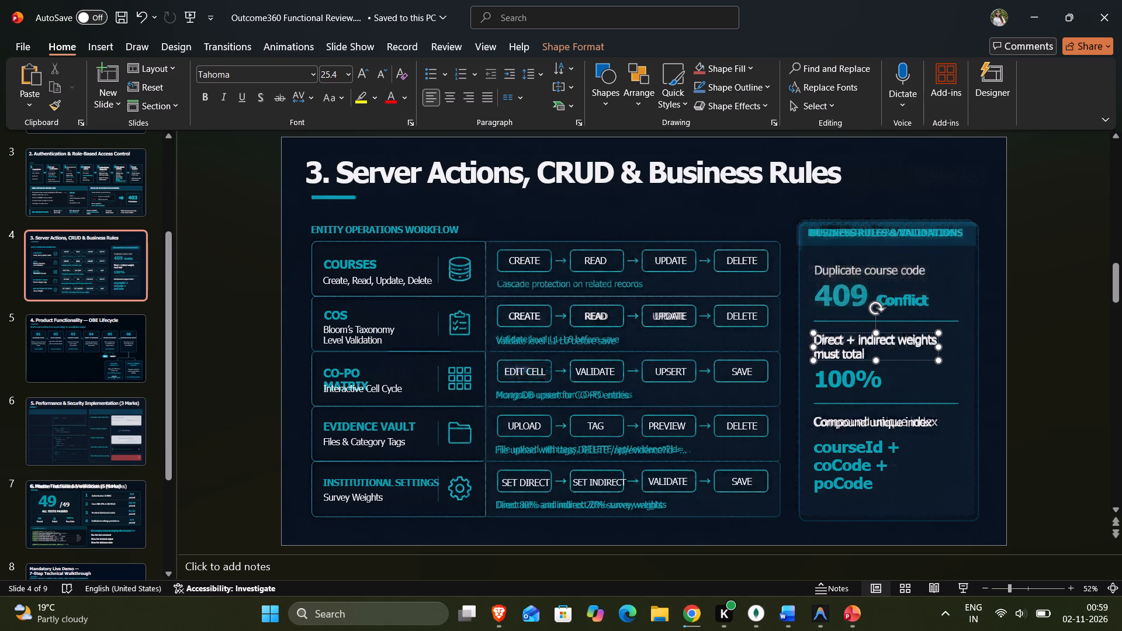
{"action": "key", "text": "ctrl+a"}
{"action": "key", "text": "Delete"}
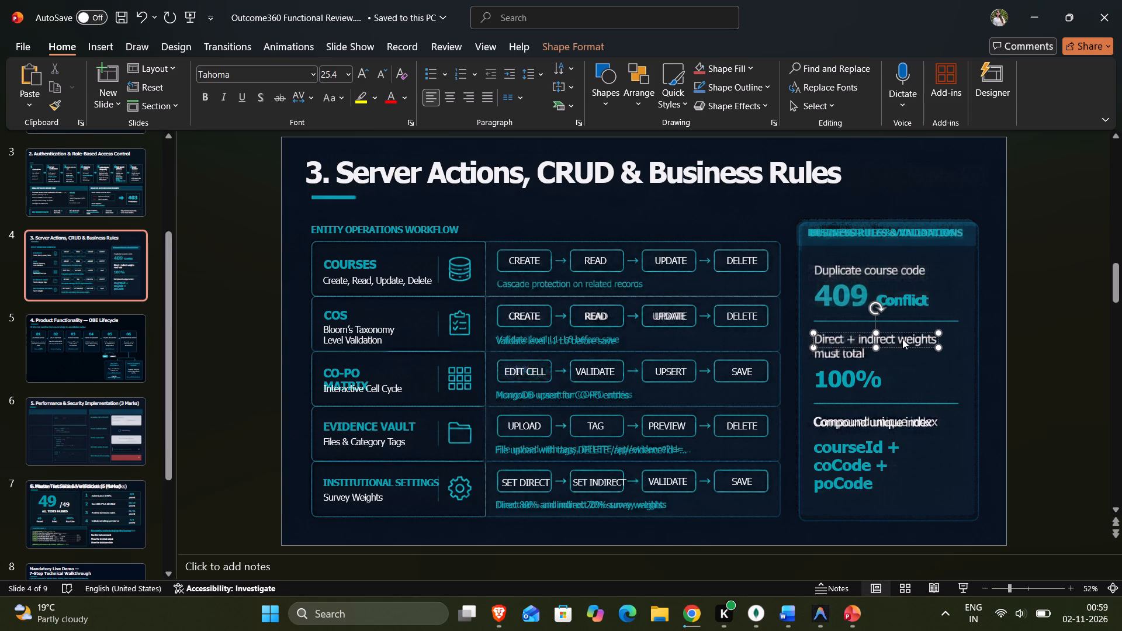
{"action": "left_click", "coordinate": [857, 421]}
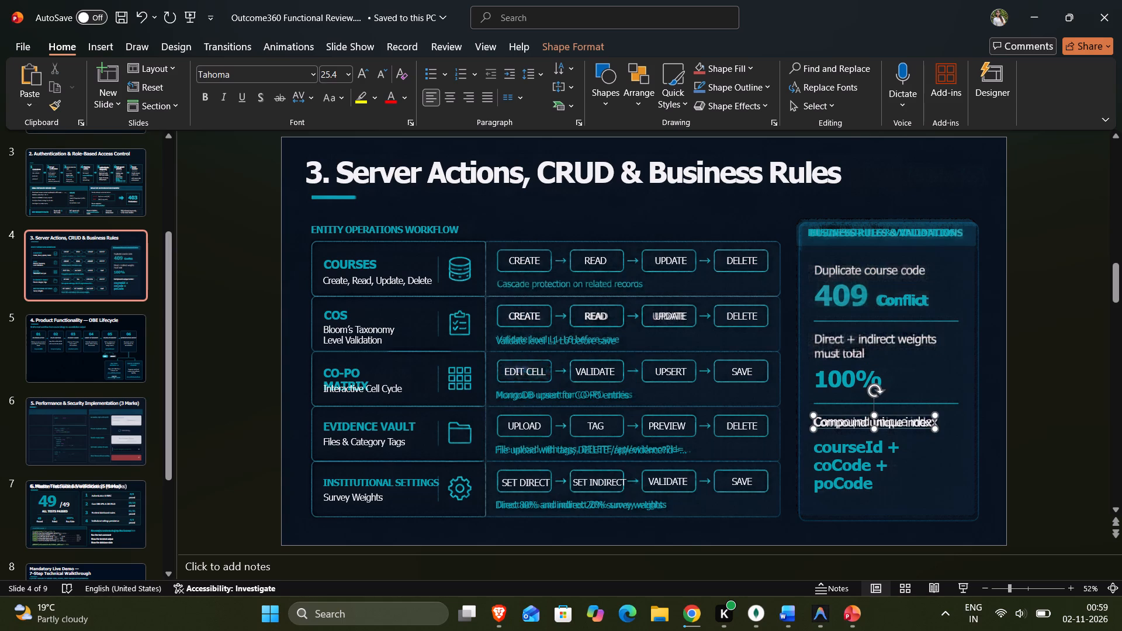
{"action": "key", "text": "ctrl+a"}
{"action": "key", "text": "Delete"}
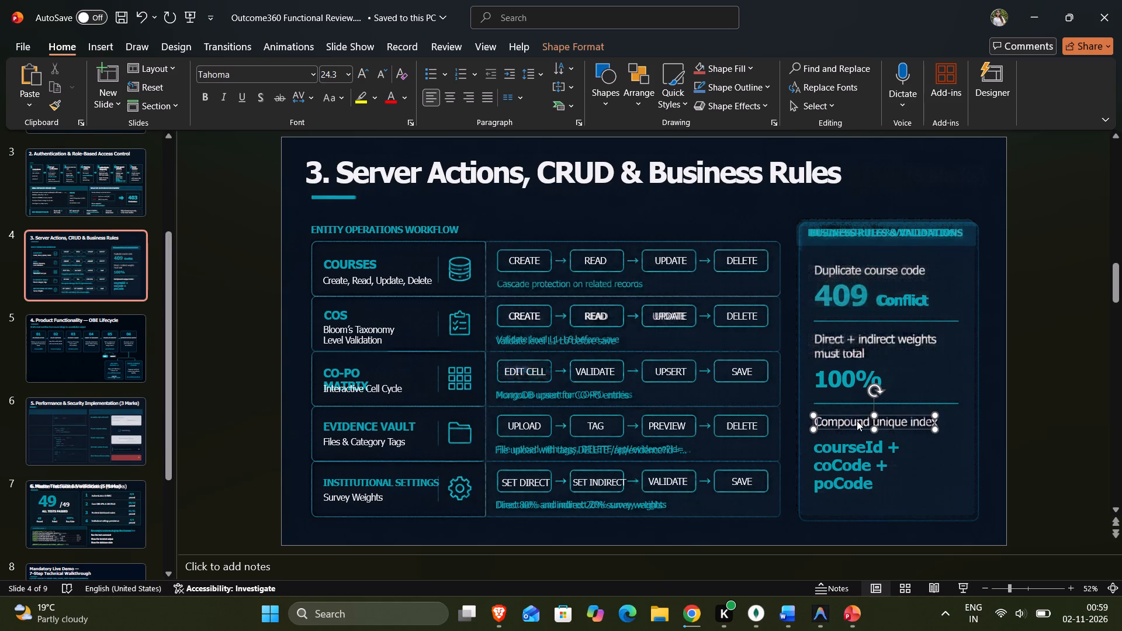
{"action": "left_click", "coordinate": [1052, 327]}
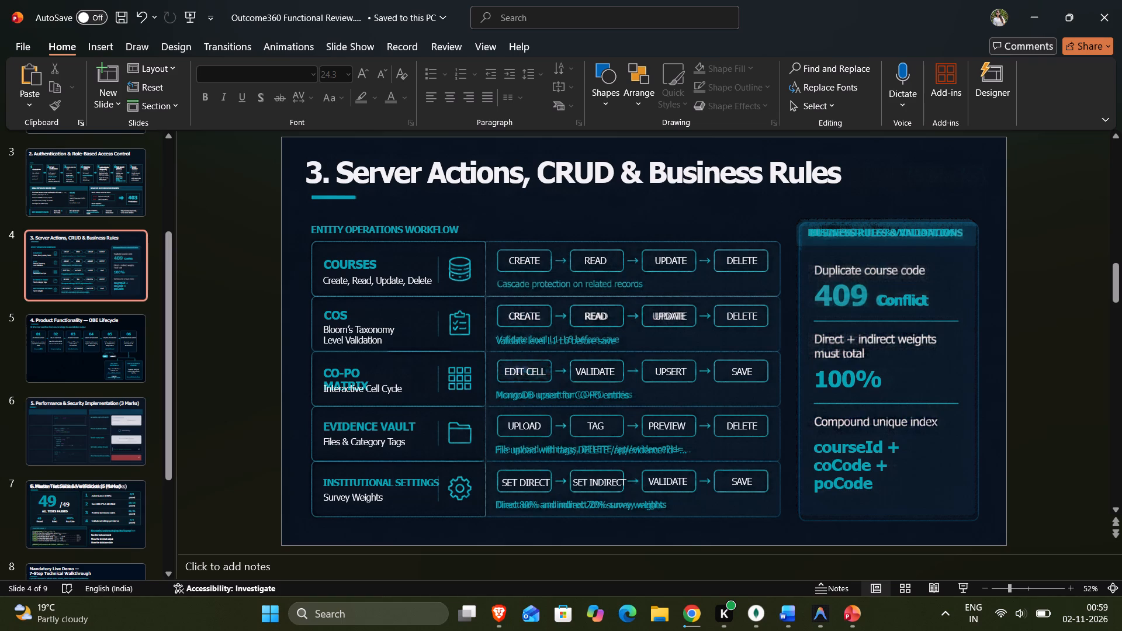
{"action": "left_click", "coordinate": [912, 296]}
{"action": "key", "text": "ctrl+a"}
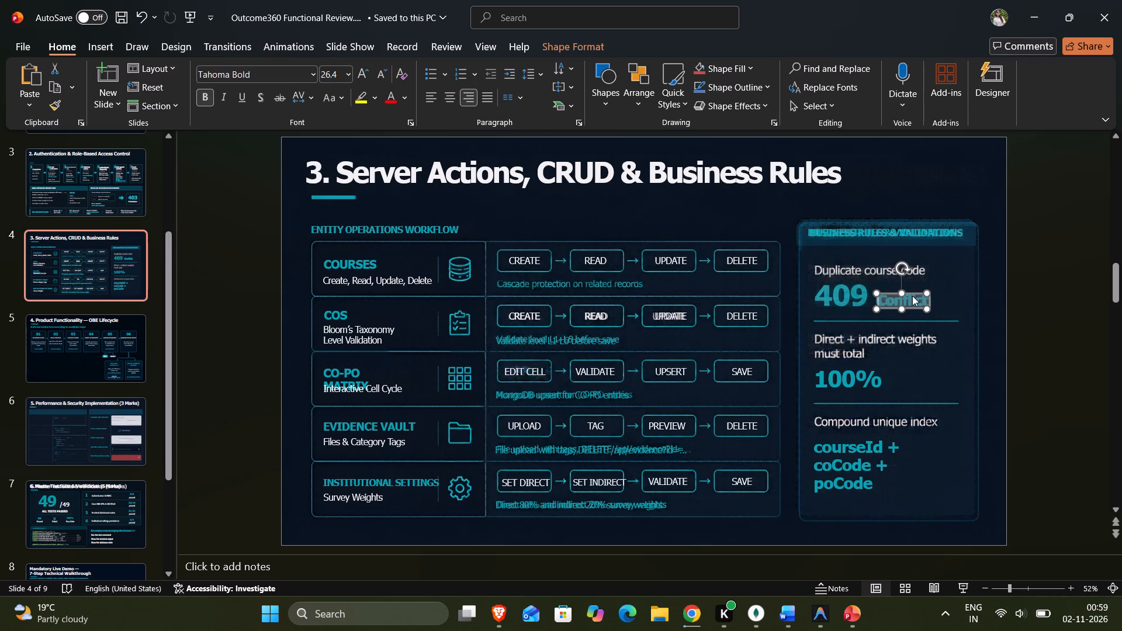
{"action": "key", "text": "Delete"}
{"action": "left_click", "coordinate": [1071, 360]}
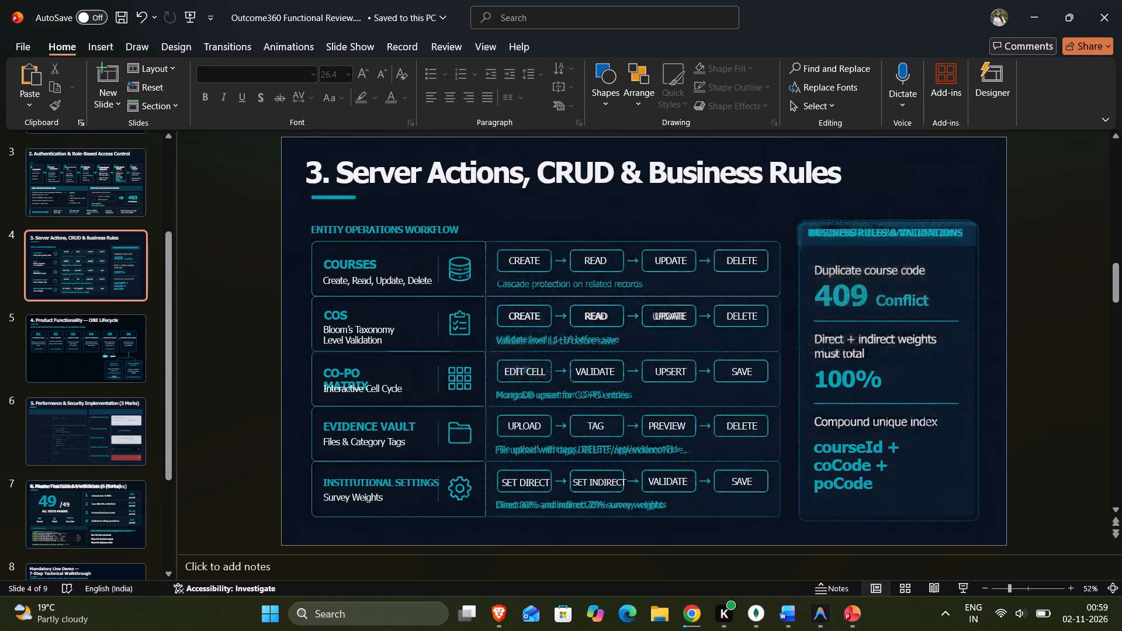
Clear the overlapping editable captions below the workflow boxes in the Evidence Vault, Institutional Settings, COS and CO-PO Matrix rows.
{"action": "left_click", "coordinate": [635, 449]}
{"action": "key", "text": "ctrl+a"}
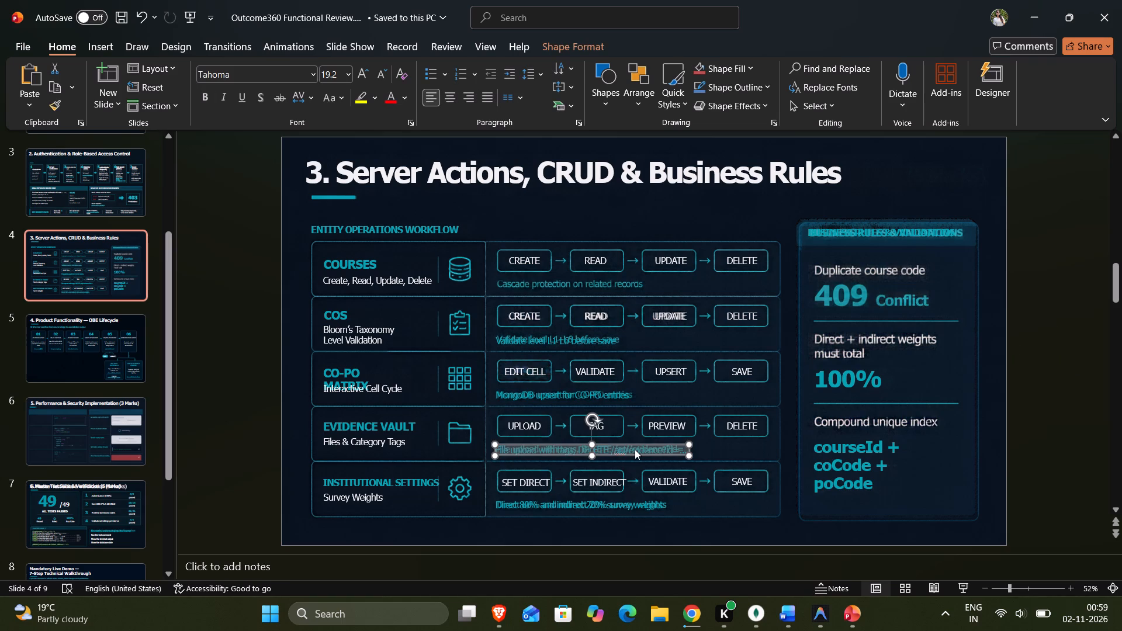
{"action": "key", "text": "Delete"}
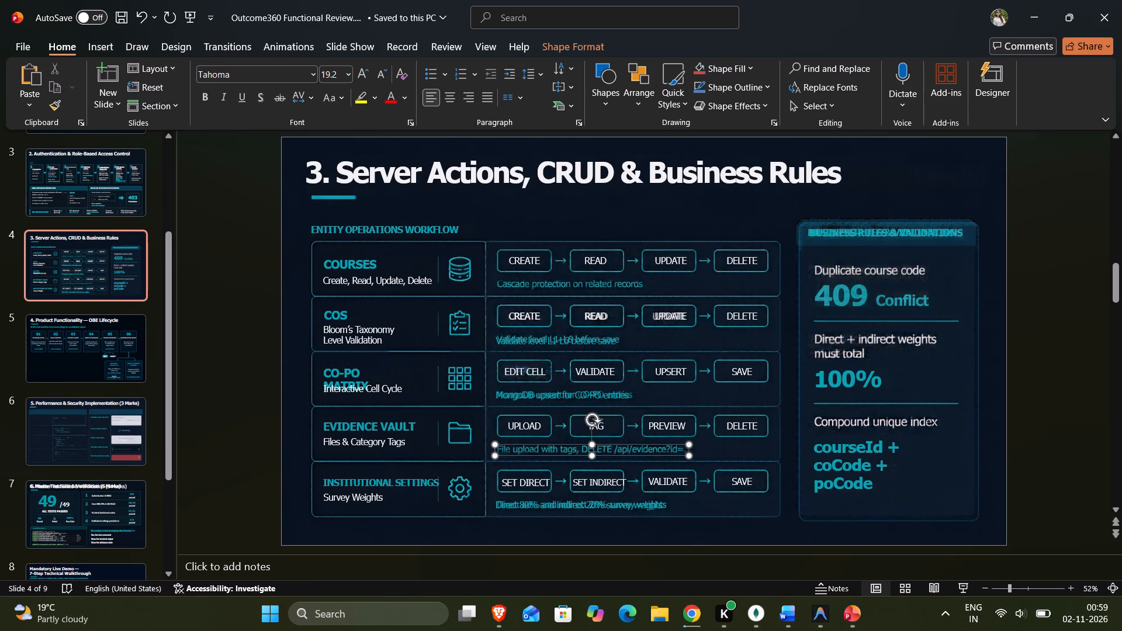
{"action": "left_click", "coordinate": [623, 504]}
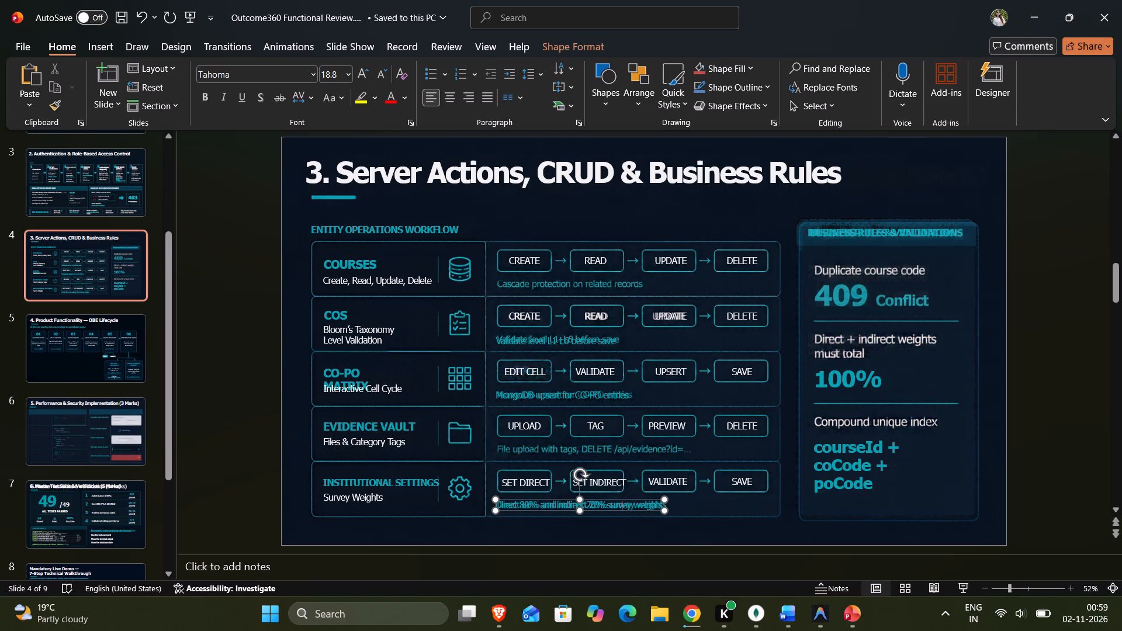
{"action": "key", "text": "ctrl+a"}
{"action": "key", "text": "Delete"}
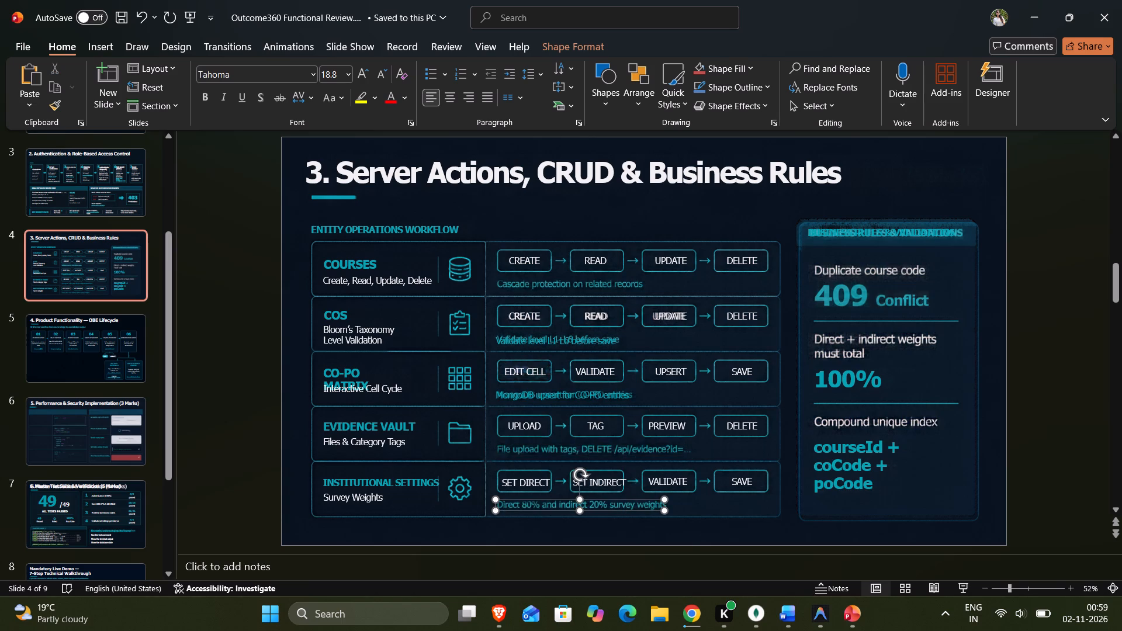
{"action": "left_click", "coordinate": [601, 337]}
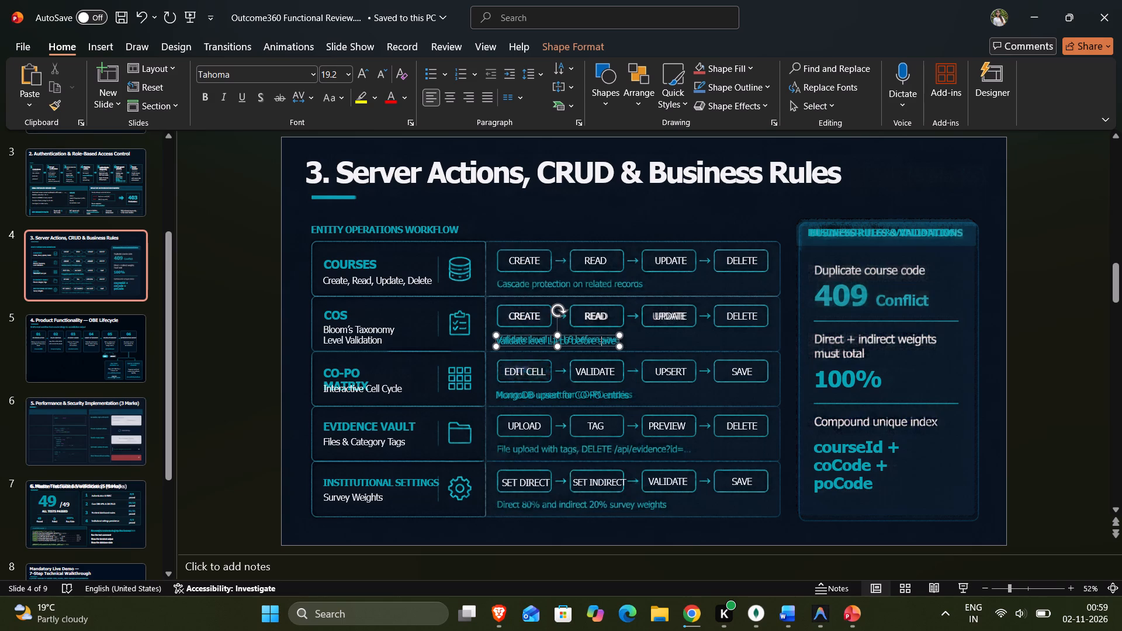
{"action": "key", "text": "ctrl+a"}
{"action": "key", "text": "Delete"}
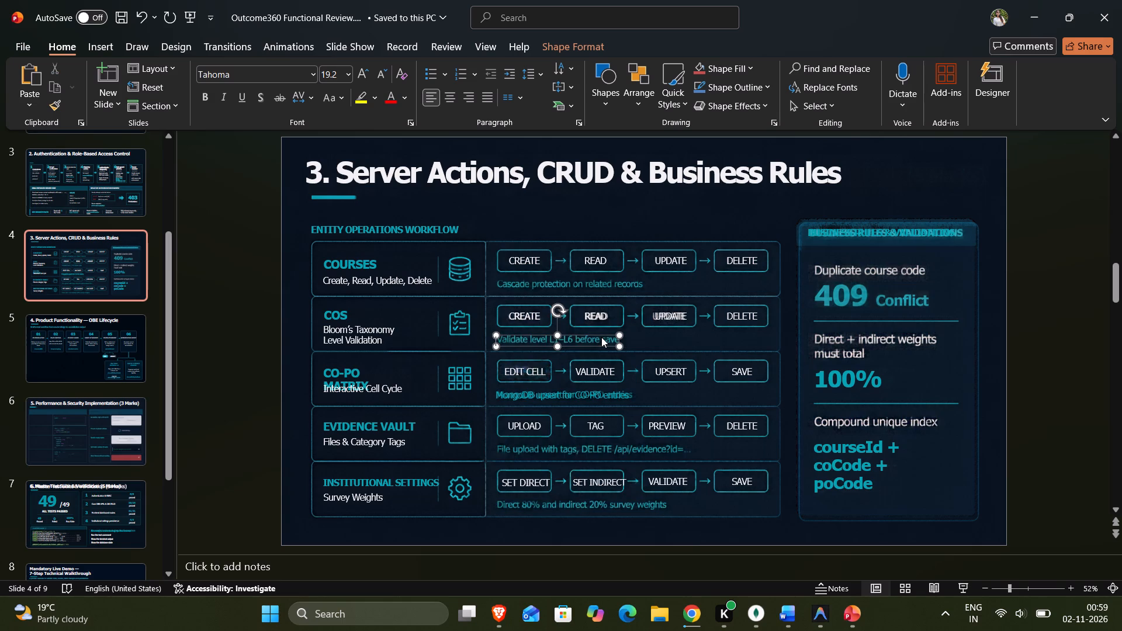
{"action": "left_click", "coordinate": [584, 397]}
{"action": "key", "text": "ctrl+a"}
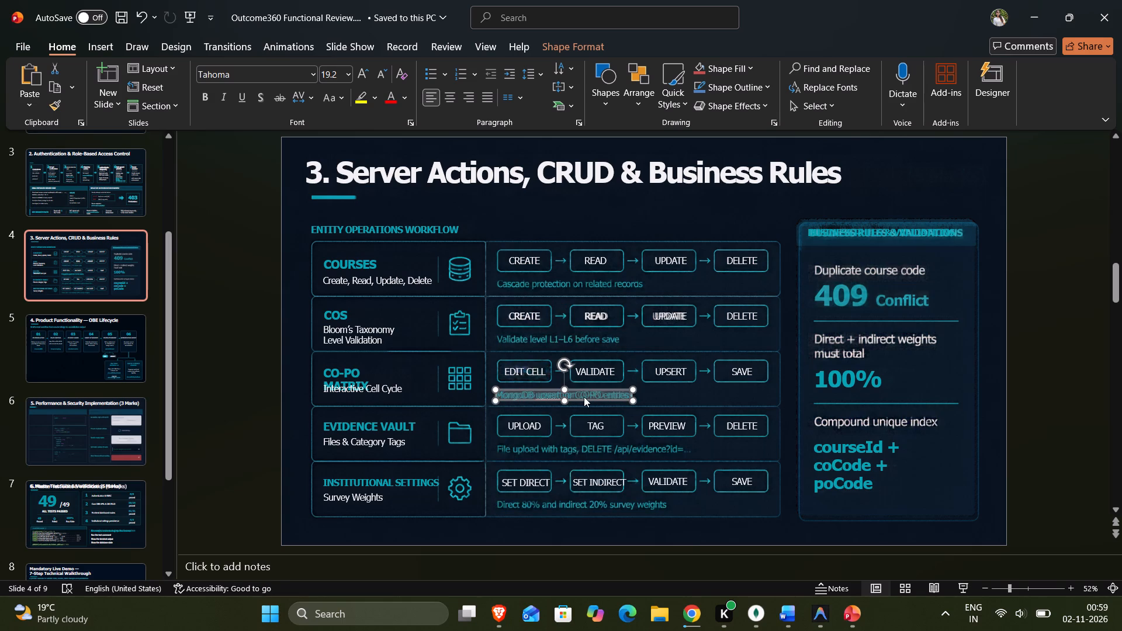
{"action": "key", "text": "Delete"}
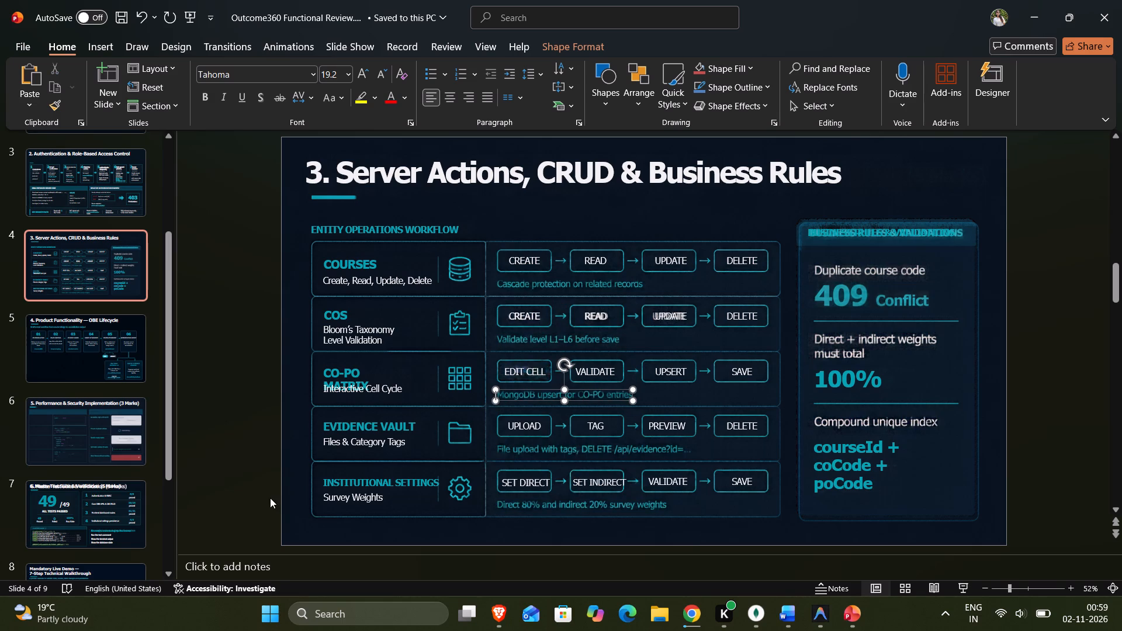
{"action": "left_click", "coordinate": [248, 488]}
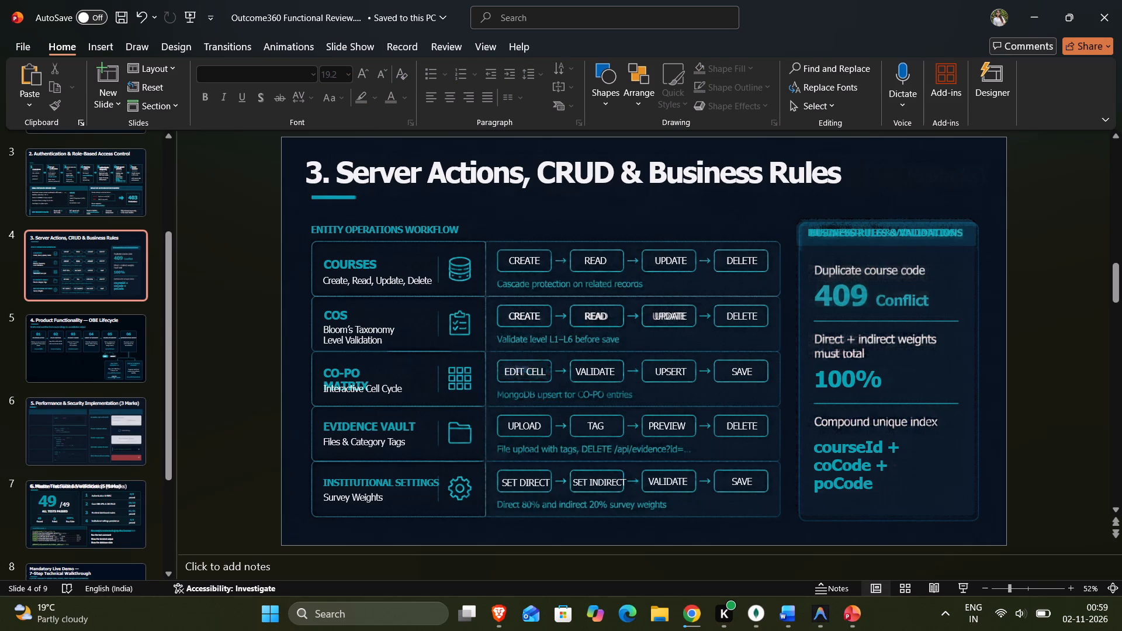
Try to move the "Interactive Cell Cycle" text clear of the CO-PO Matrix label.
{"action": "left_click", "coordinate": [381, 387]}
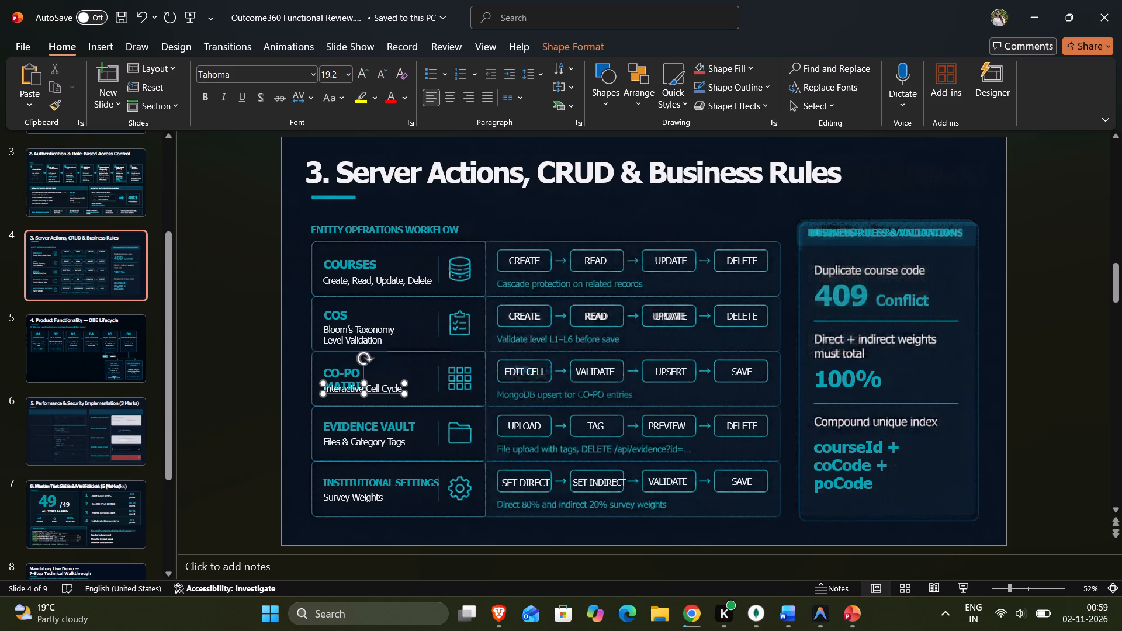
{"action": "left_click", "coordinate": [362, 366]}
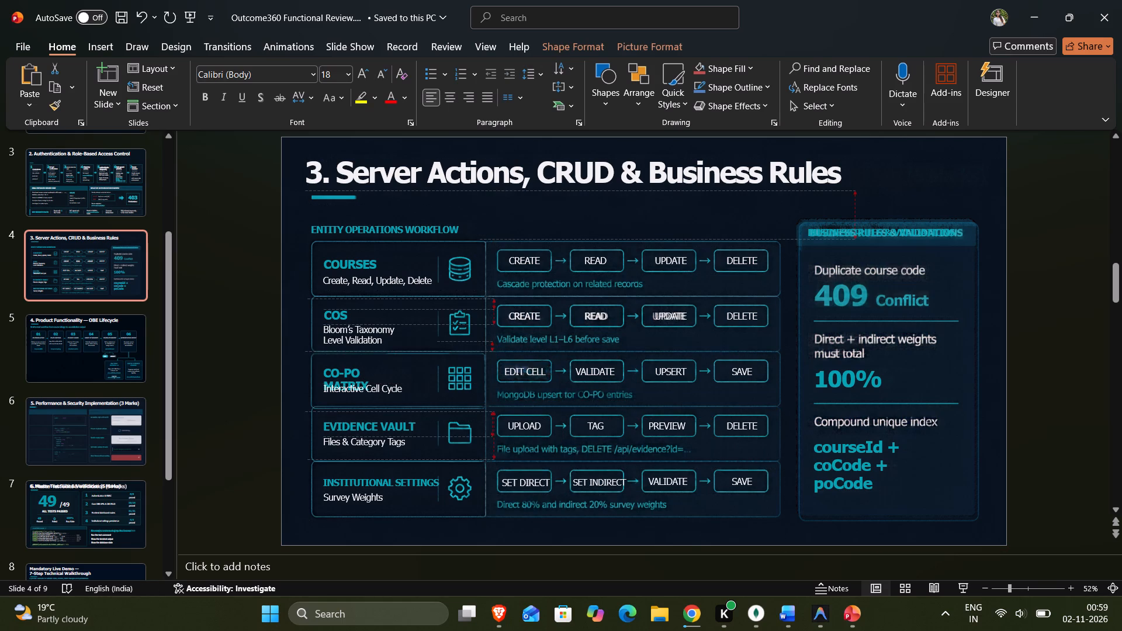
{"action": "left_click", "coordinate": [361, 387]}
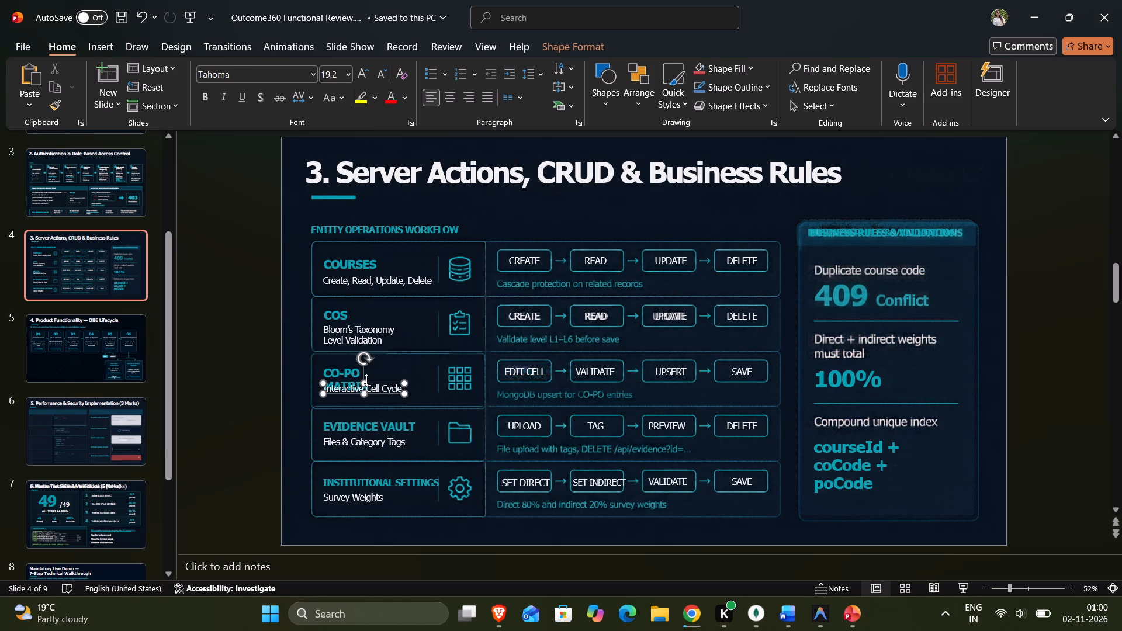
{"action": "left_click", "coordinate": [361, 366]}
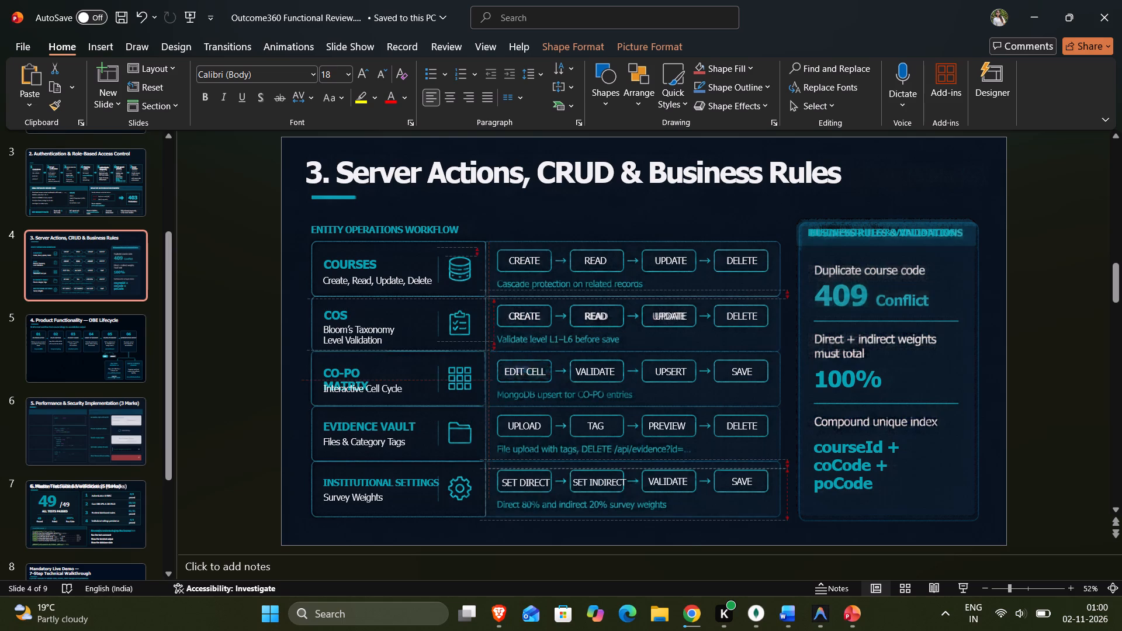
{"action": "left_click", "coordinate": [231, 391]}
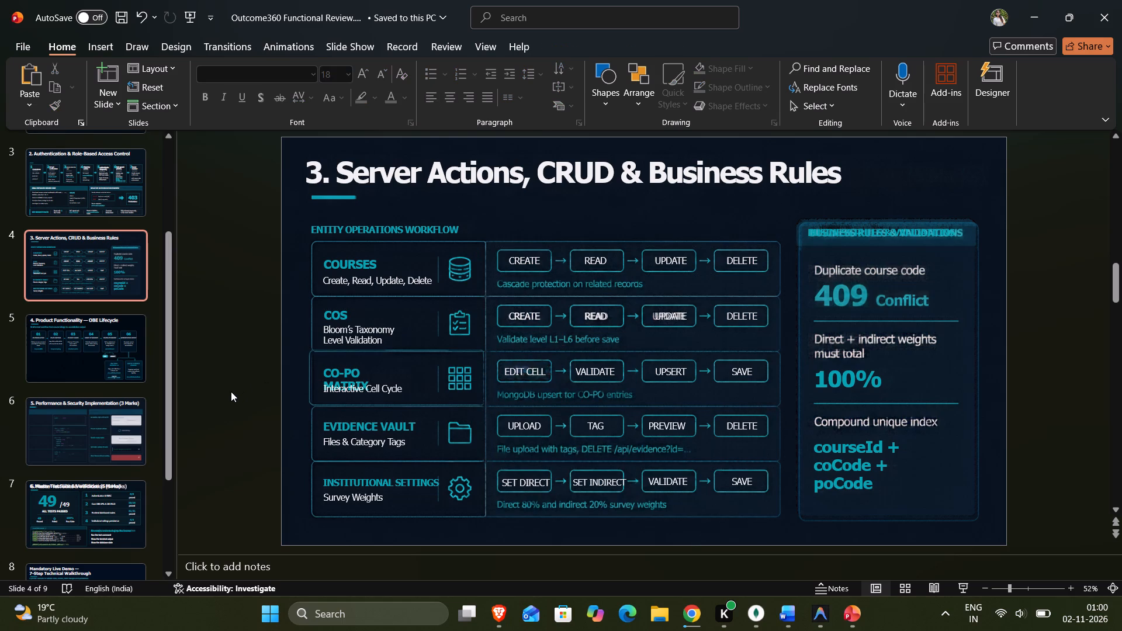
Save the presentation.
{"action": "key", "text": "ctrl+s"}
Clear the overlapping editable heading text at the top of the Business Rules & Validations panel and save the presentation.
{"action": "left_click", "coordinate": [945, 233]}
{"action": "key", "text": "ctrl+a"}
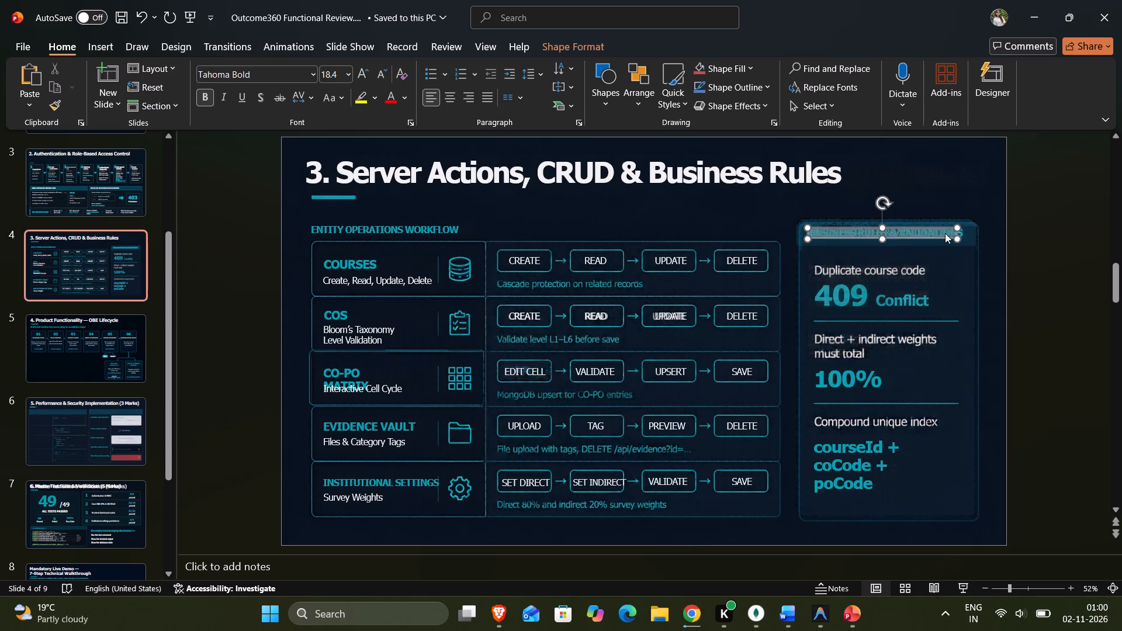
{"action": "key", "text": "Delete"}
{"action": "left_click", "coordinate": [1050, 273]}
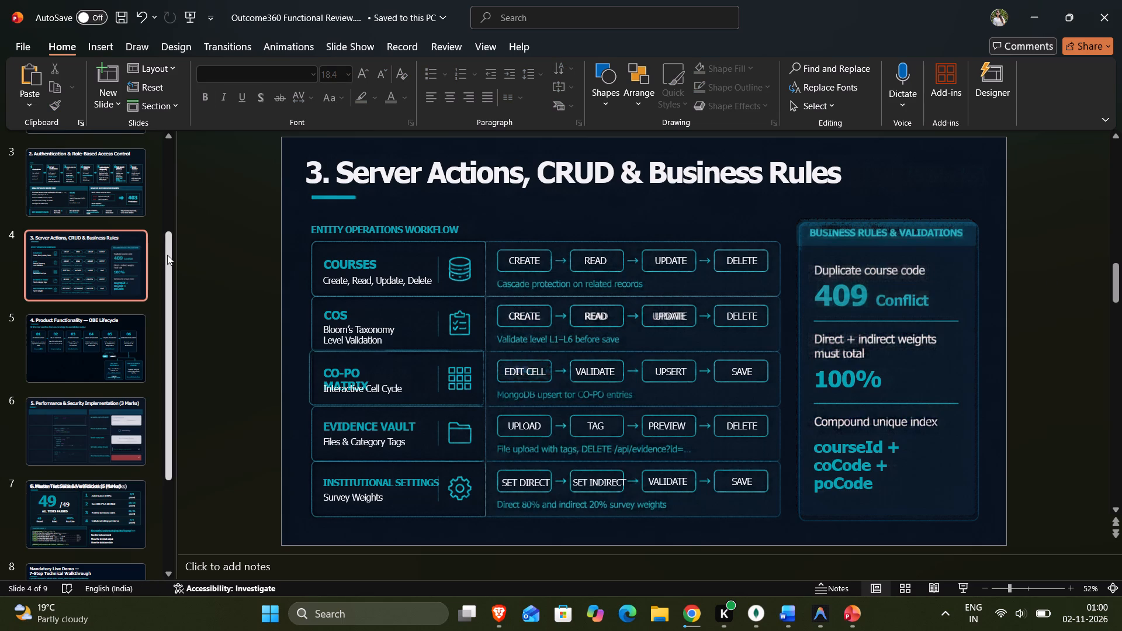
{"action": "key", "text": "ctrl+s"}
Look through slides 5 to 9 for remaining overlapping or damaged text.
{"action": "left_click", "coordinate": [76, 346]}
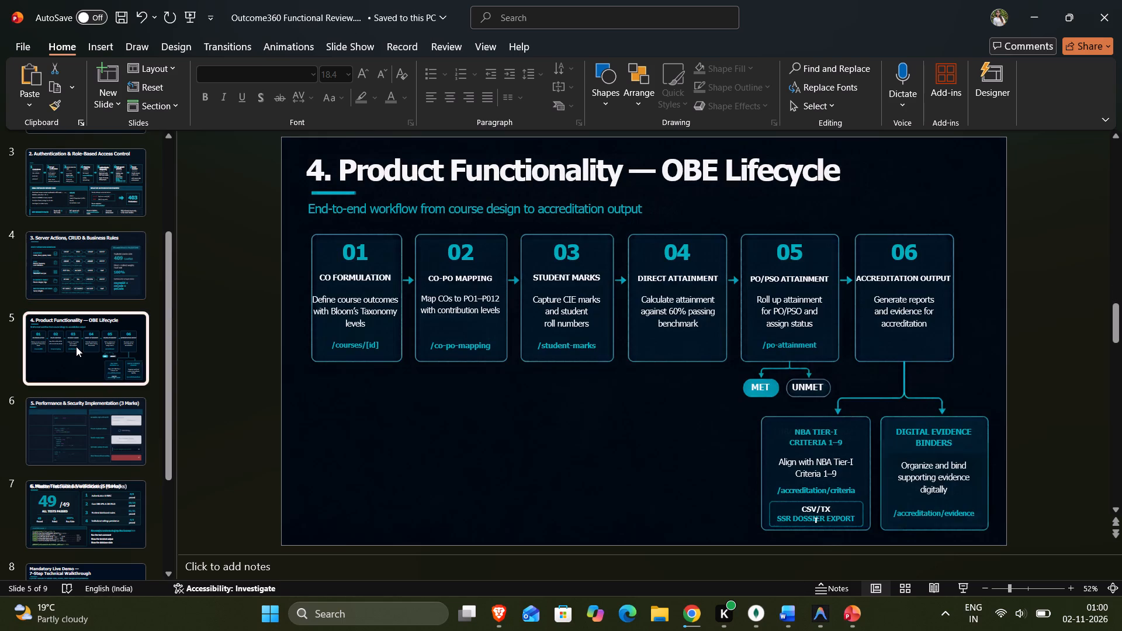
{"action": "left_click", "coordinate": [109, 457]}
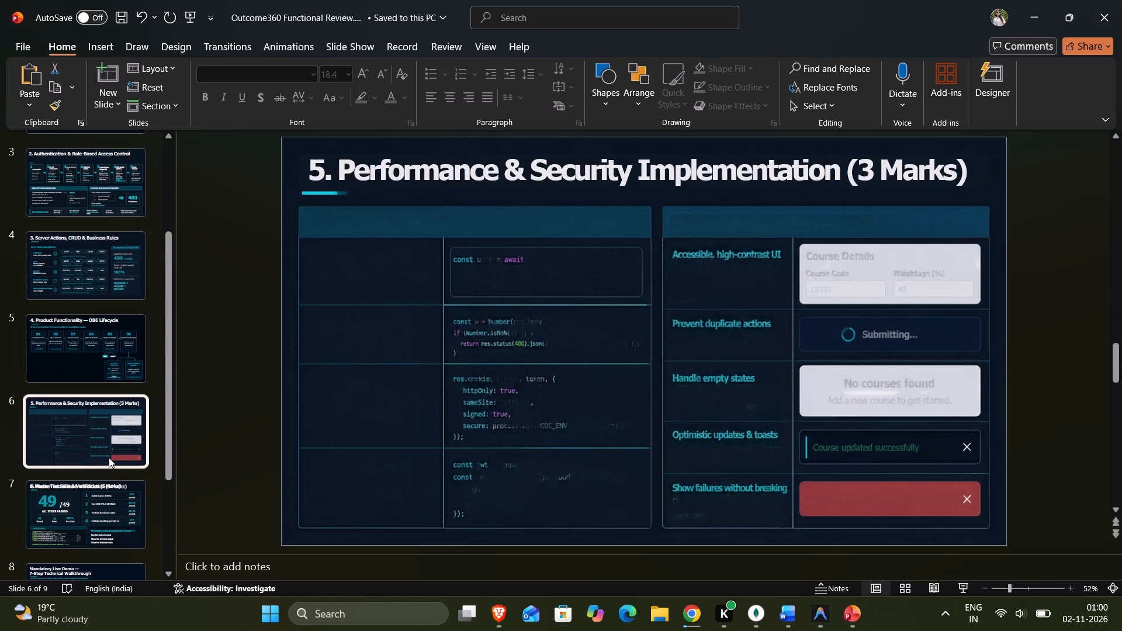
{"action": "left_click", "coordinate": [80, 510]}
{"action": "scroll", "coordinate": [80, 510], "scroll_direction": "down", "scroll_amount": 1}
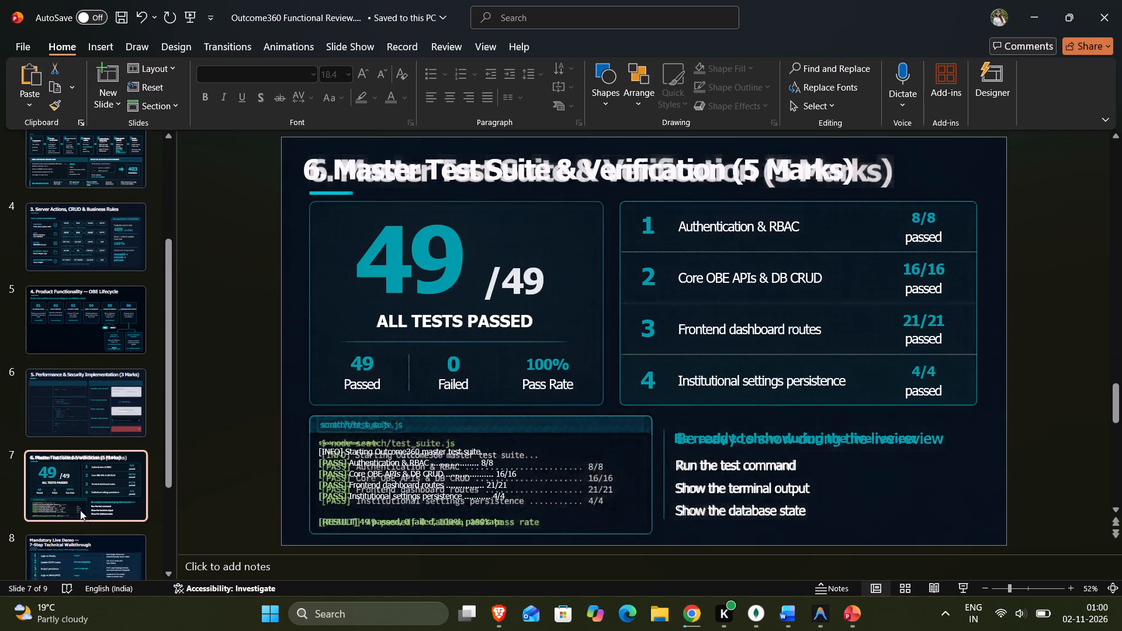
{"action": "scroll", "coordinate": [80, 510], "scroll_direction": "down", "scroll_amount": 1}
{"action": "left_click", "coordinate": [86, 477]}
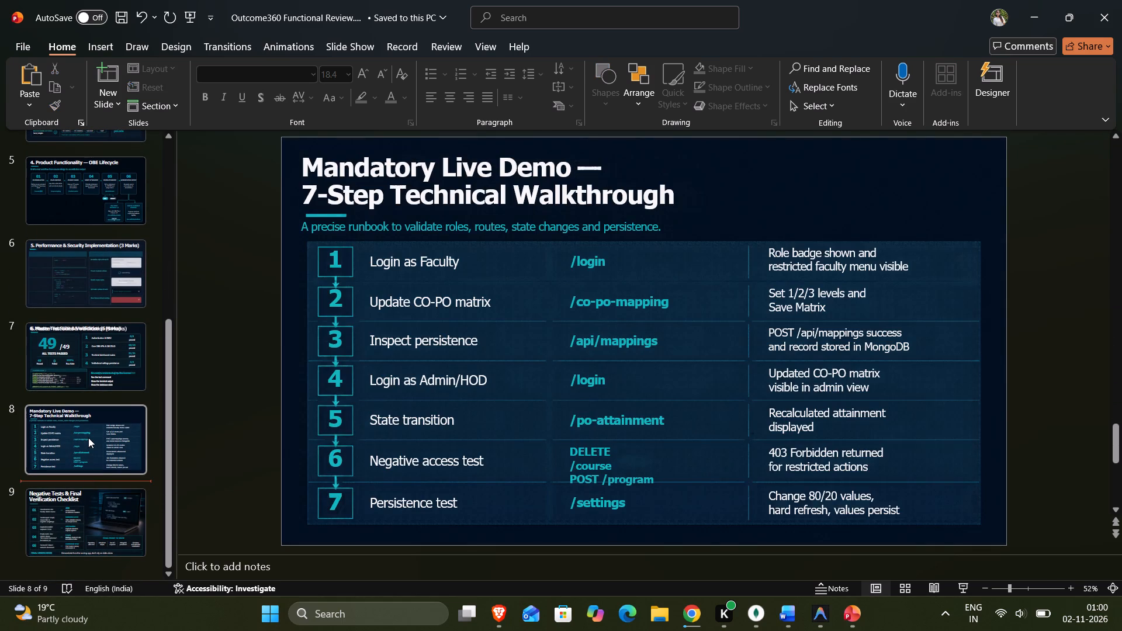
{"action": "left_click", "coordinate": [88, 438]}
{"action": "scroll", "coordinate": [88, 438], "scroll_direction": "down", "scroll_amount": 1}
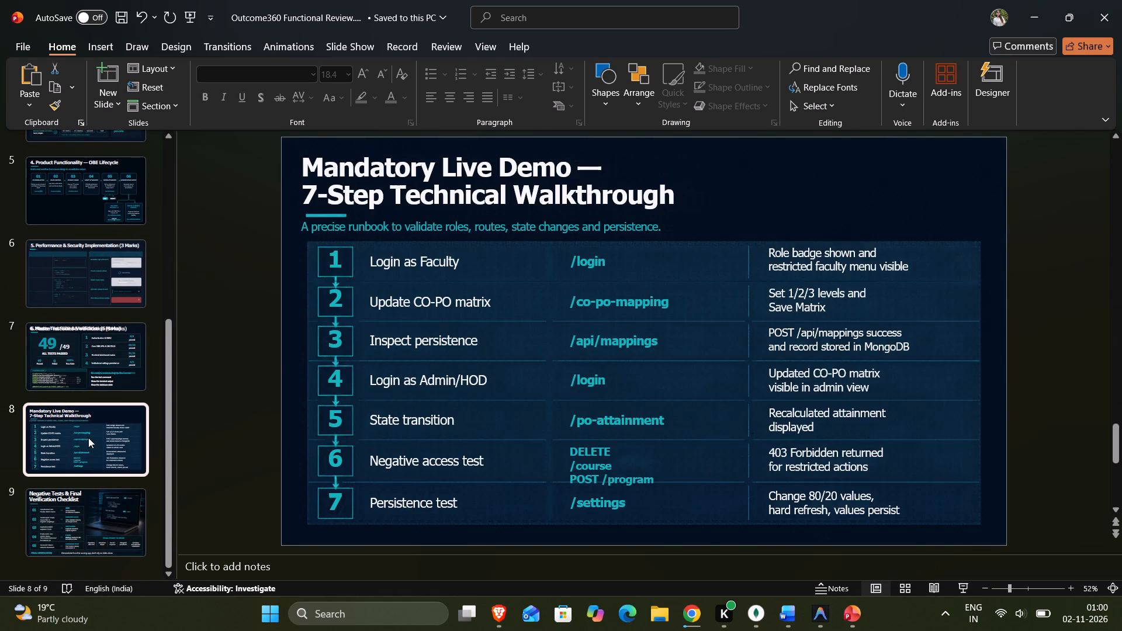
{"action": "left_click", "coordinate": [85, 540]}
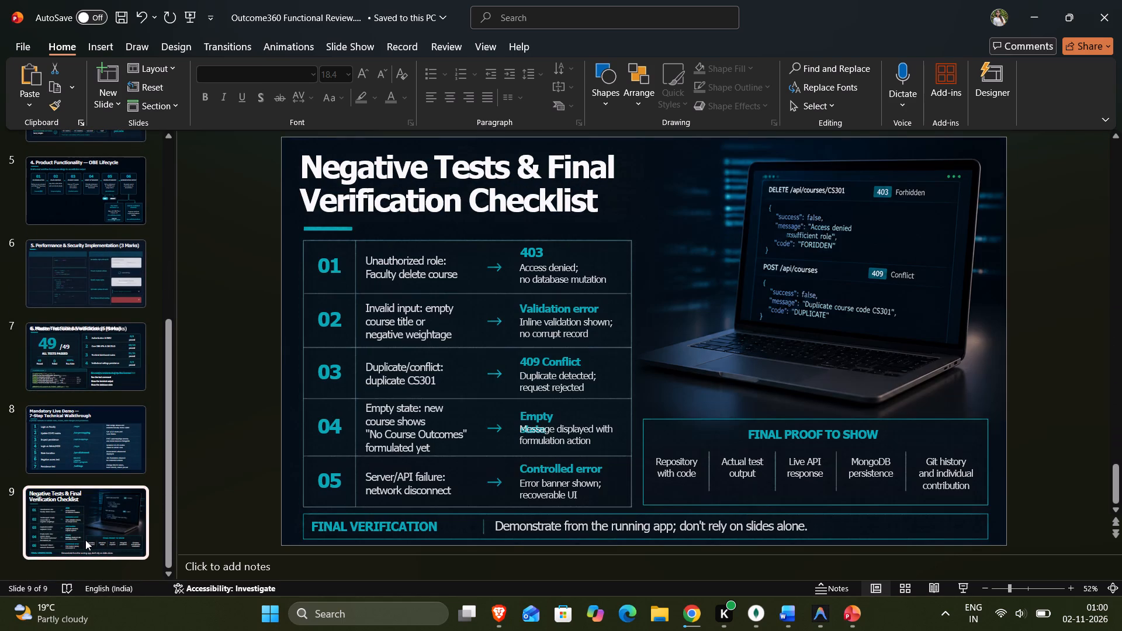
{"action": "left_click", "coordinate": [529, 429]}
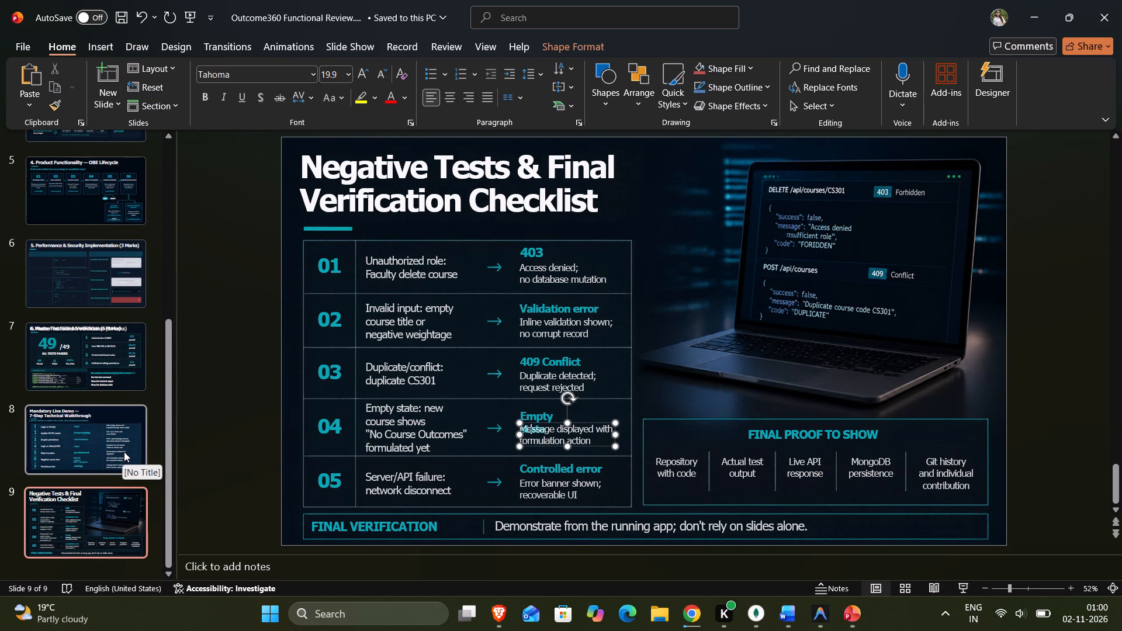
On slide 9, clear the sentence "Demonstrate from the running app; don't rely on slides alone." from the Final Verification banner.
{"action": "double_click", "coordinate": [478, 533]}
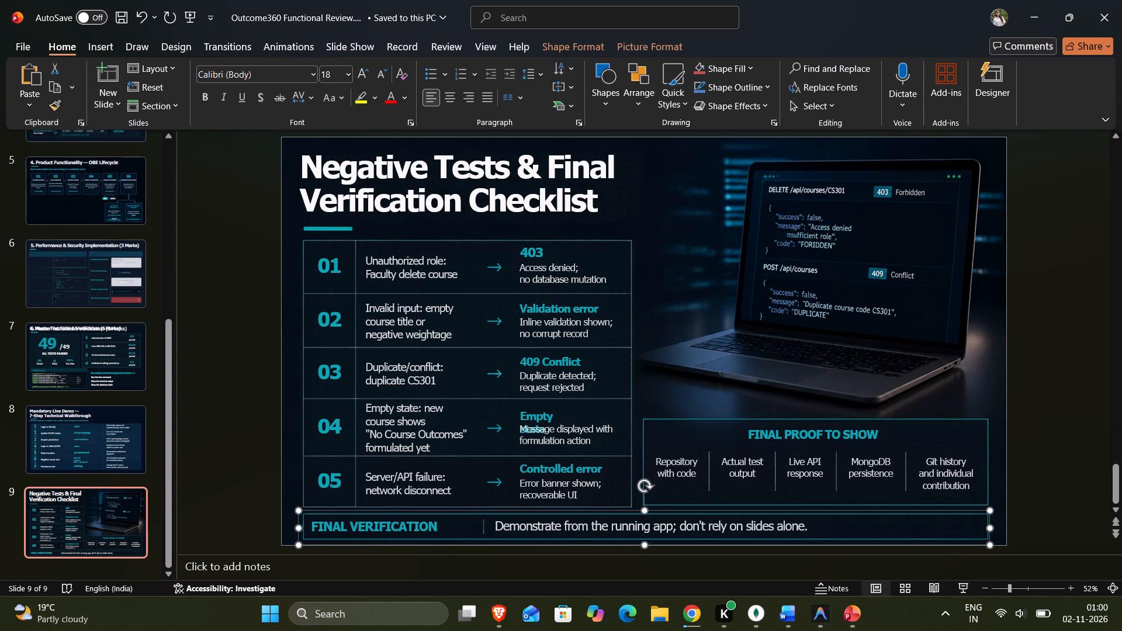
{"action": "key", "text": "Delete"}
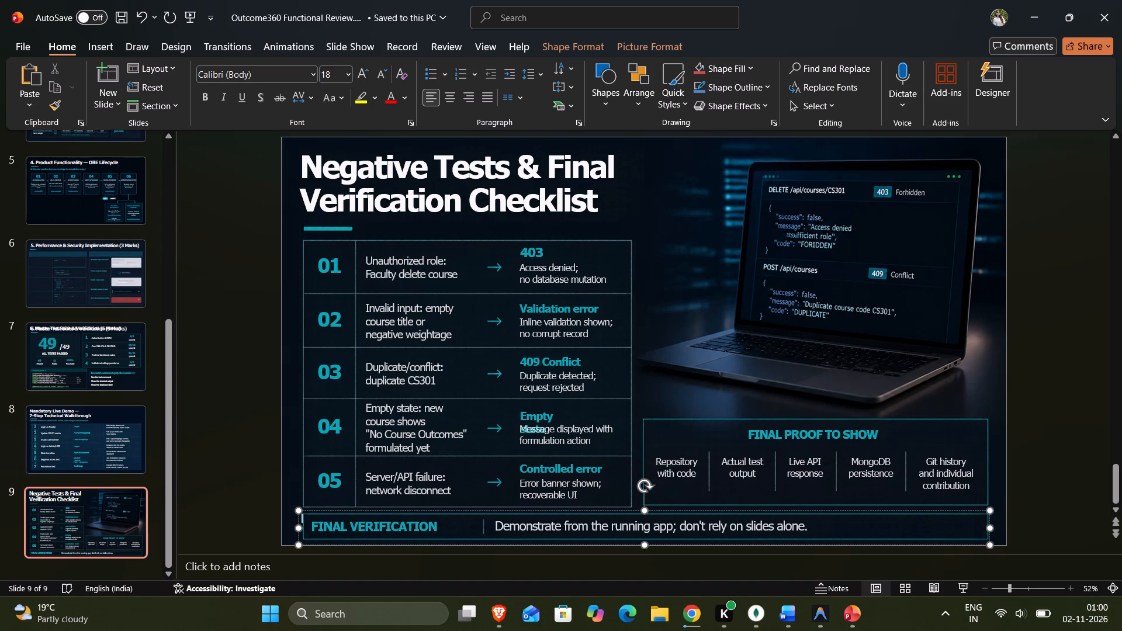
{"action": "key", "text": "ctrl+a"}
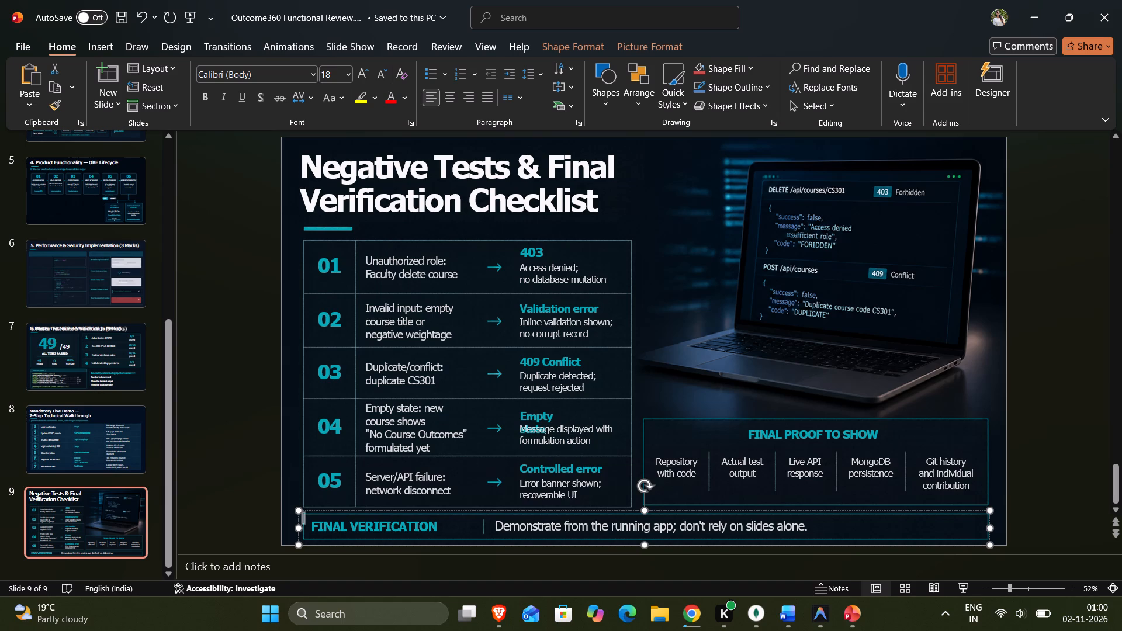
{"action": "double_click", "coordinate": [564, 530]}
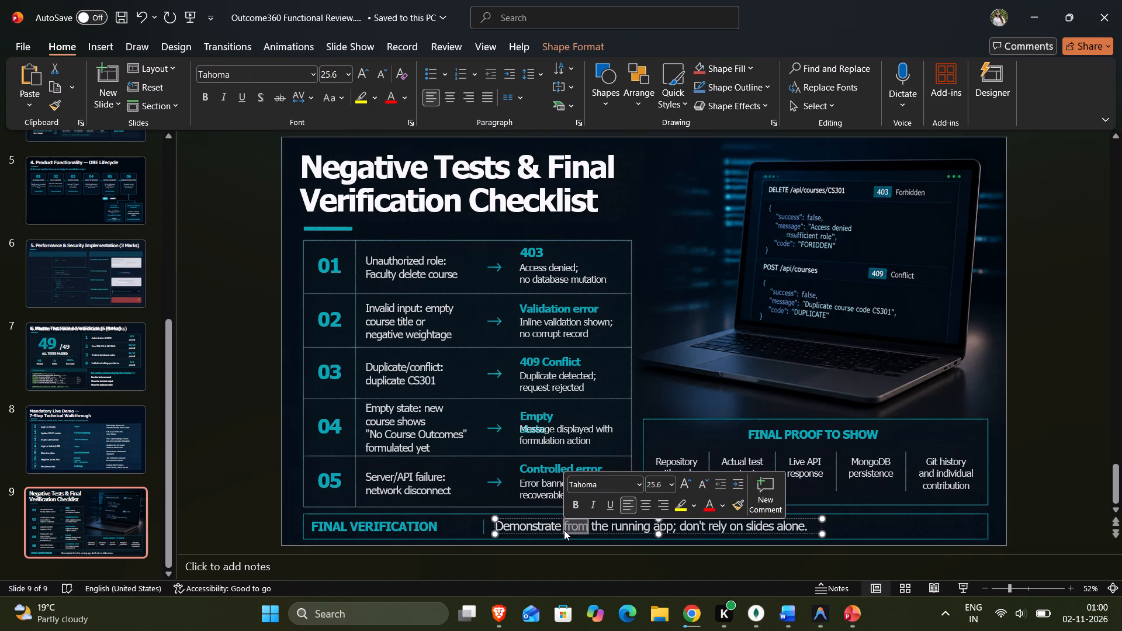
{"action": "key", "text": "ctrl+a"}
{"action": "key", "text": "Delete"}
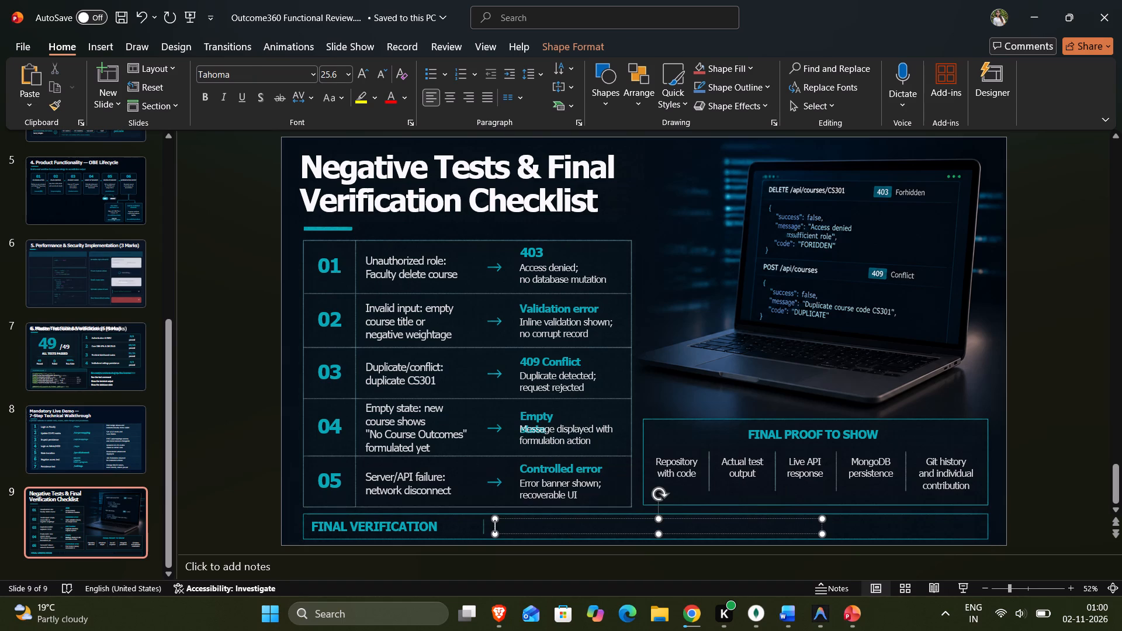
{"action": "left_click", "coordinate": [212, 465]}
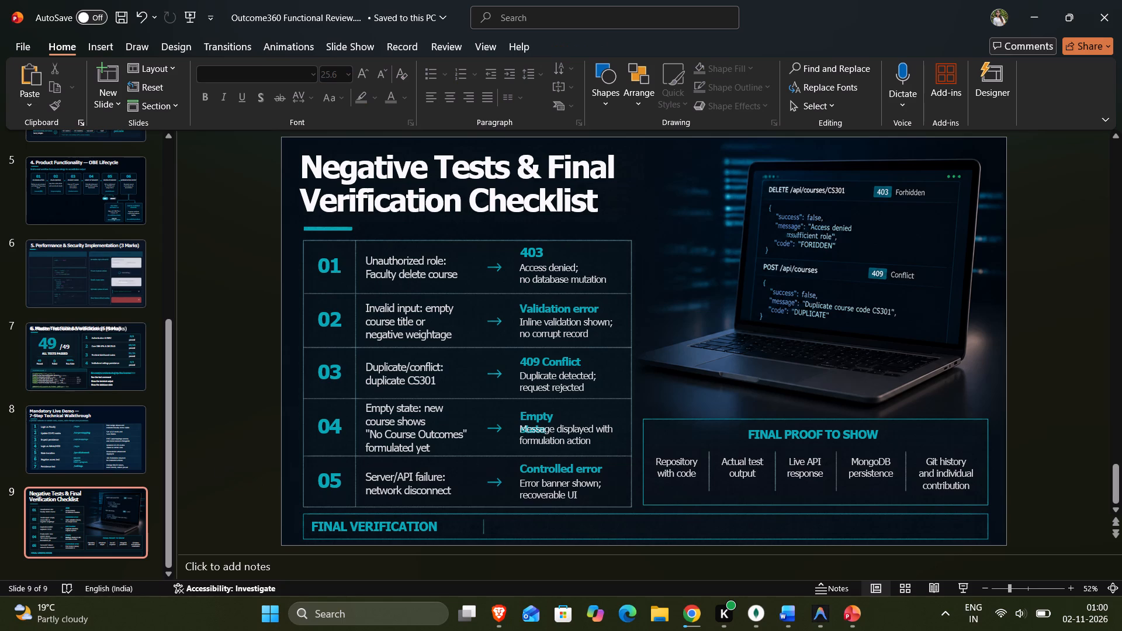
Clear the "FINAL VERIFICATION" label from the bottom banner of the Negative Tests & Final Verification Checklist slide.
{"action": "double_click", "coordinate": [333, 515]}
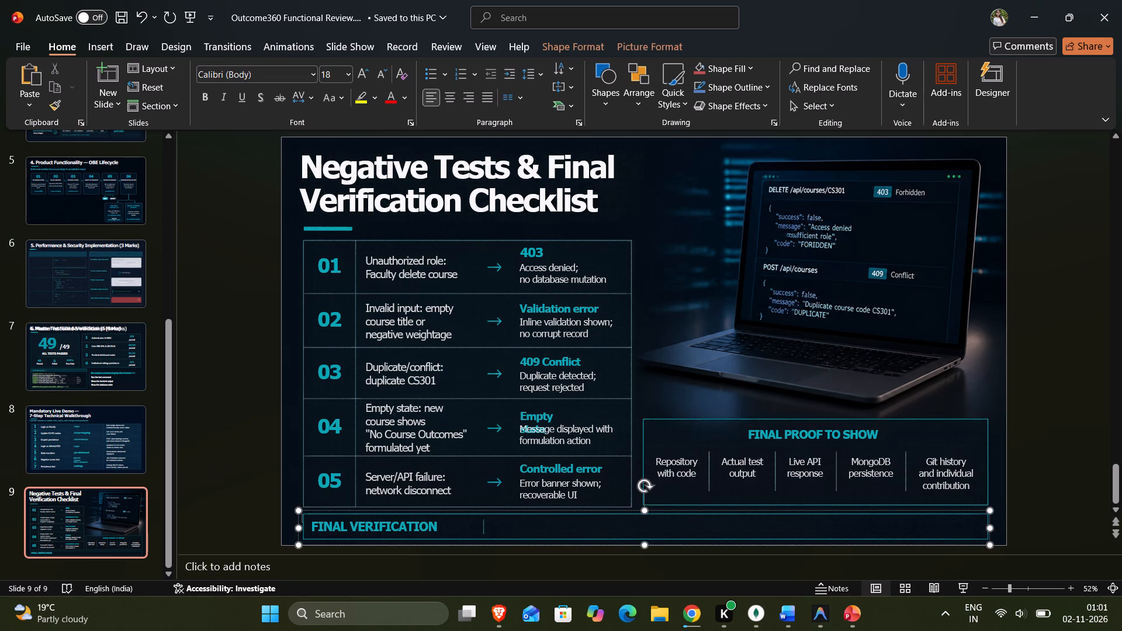
{"action": "key", "text": "ctrl+a"}
{"action": "triple_click", "coordinate": [328, 528]}
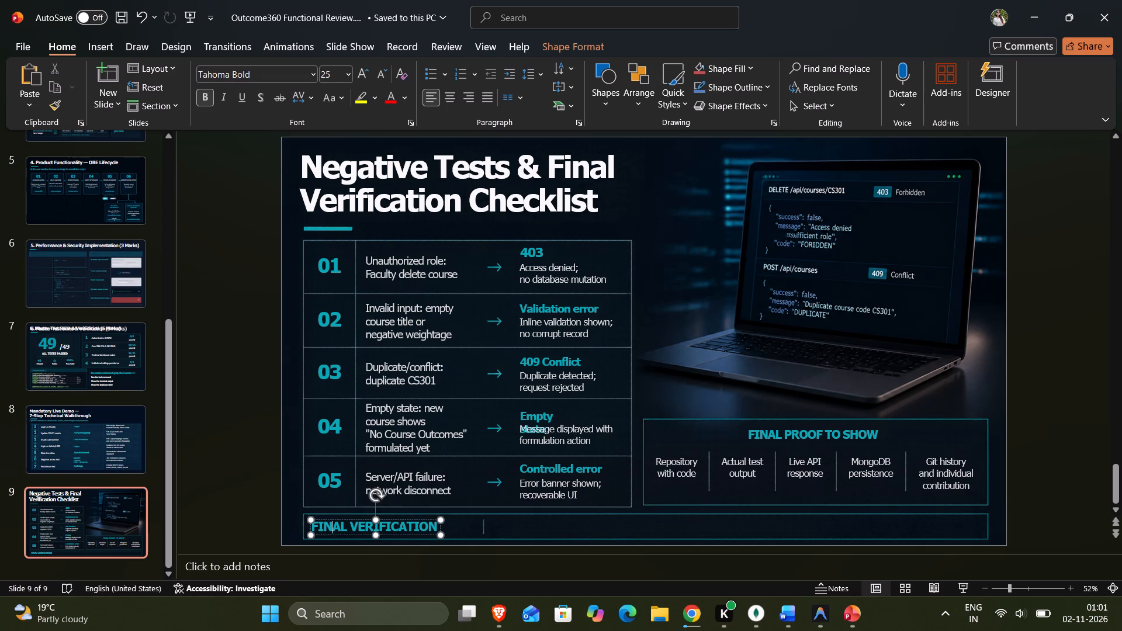
{"action": "key", "text": "Delete"}
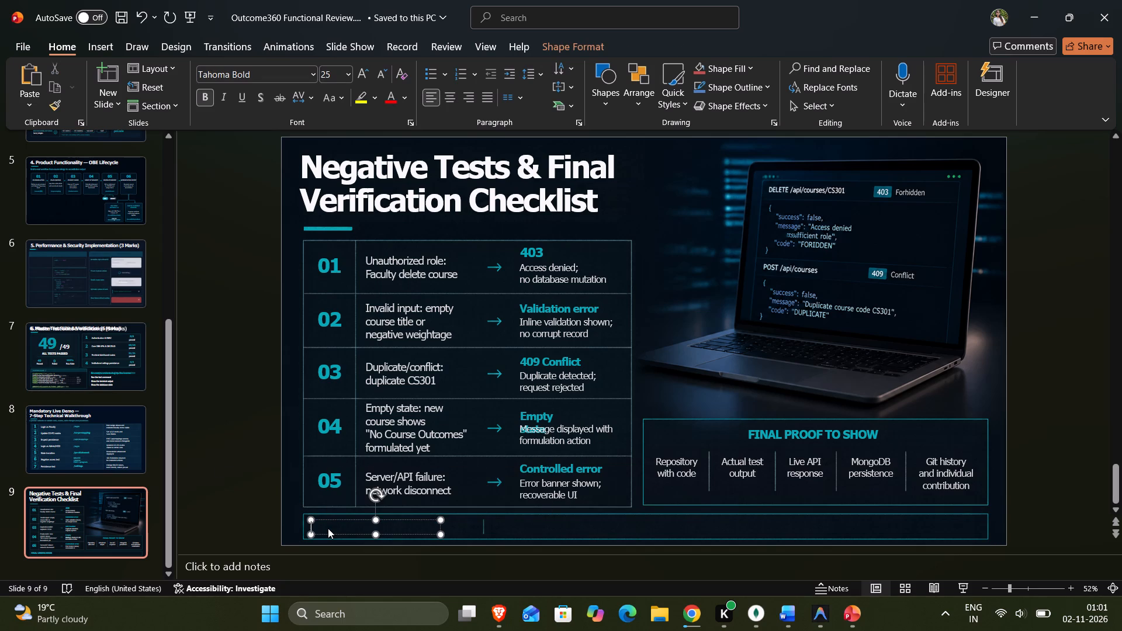
{"action": "left_click", "coordinate": [217, 473]}
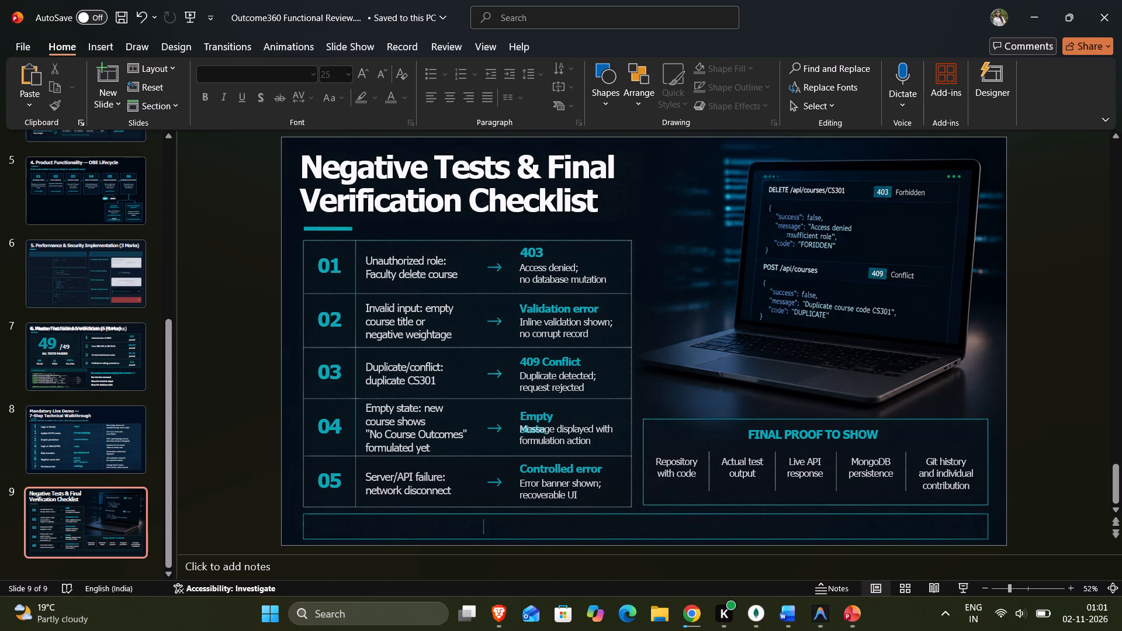
Delete the emptied banner frame and its small vertical divider line at the bottom of slide 9.
{"action": "double_click", "coordinate": [484, 525]}
{"action": "key", "text": "Delete"}
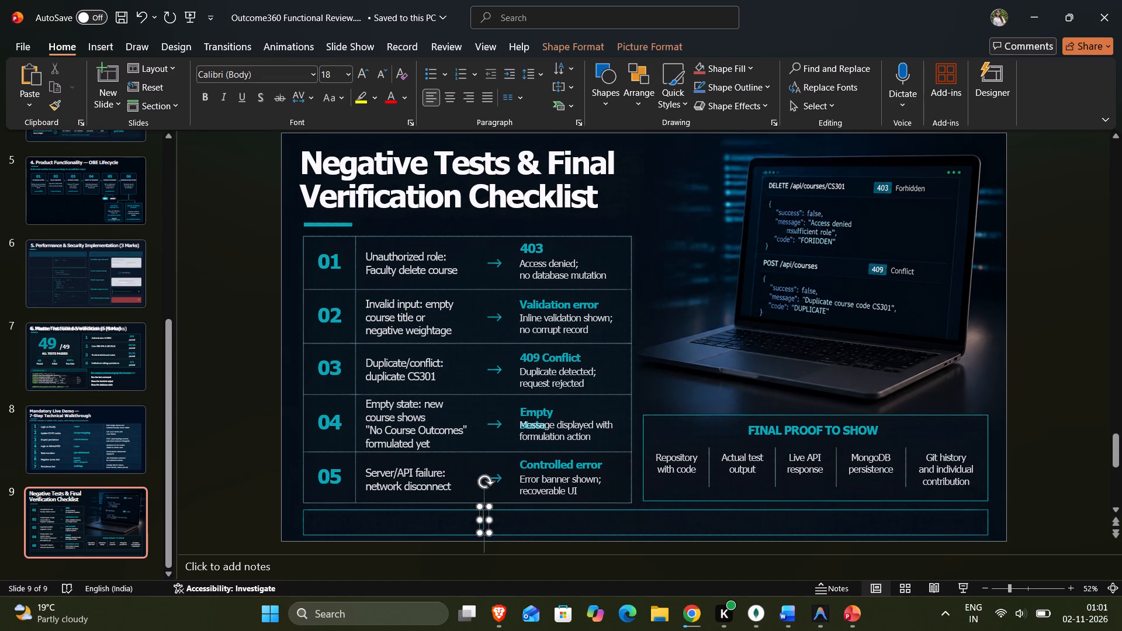
{"action": "left_click", "coordinate": [241, 394]}
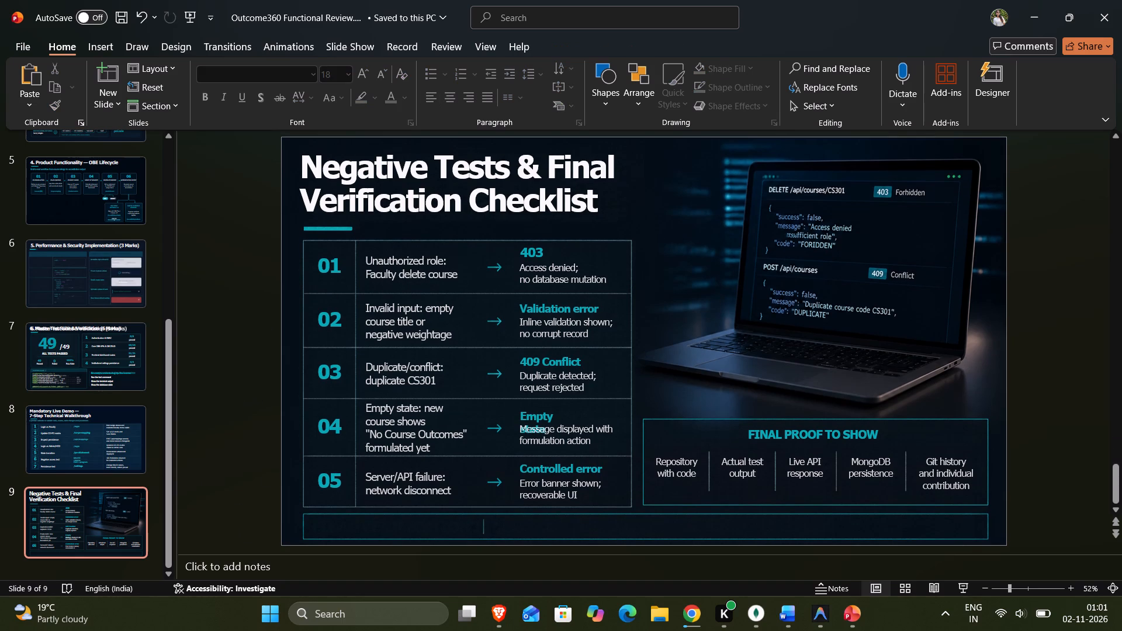
{"action": "left_click", "coordinate": [498, 515]}
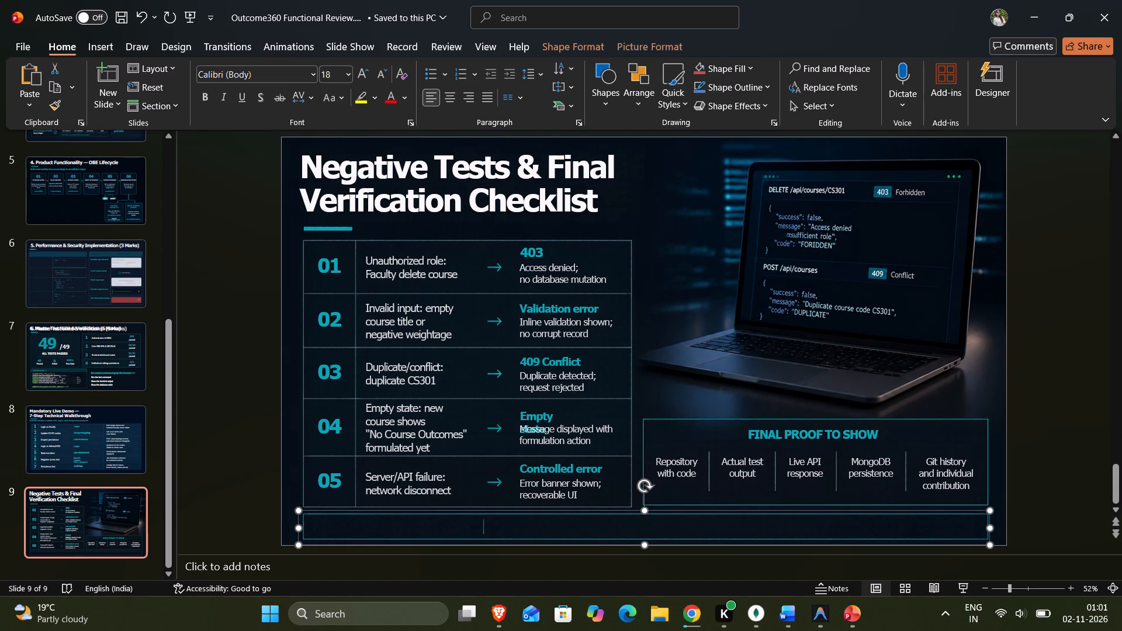
{"action": "key", "text": "Delete"}
{"action": "key", "text": "Delete"}
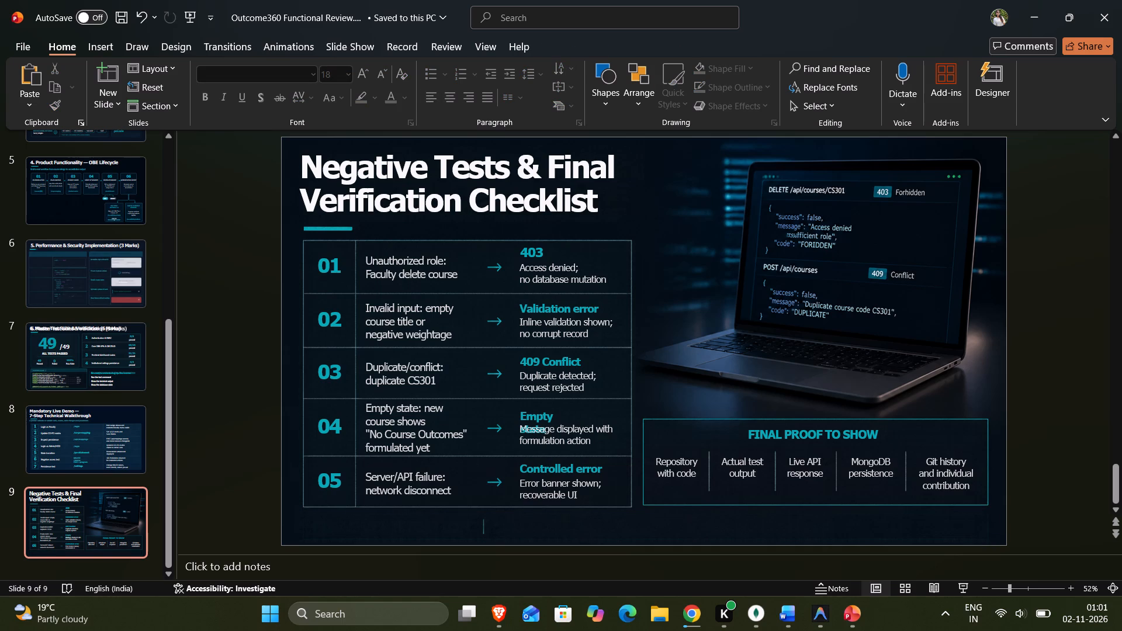
{"action": "left_click", "coordinate": [483, 525]}
{"action": "key", "text": "Delete"}
{"action": "left_click", "coordinate": [260, 415]}
On slide 6, Performance & Security Implementation, delete the empty teal header bar above the table containing the code snippets.
{"action": "left_click", "coordinate": [54, 467]}
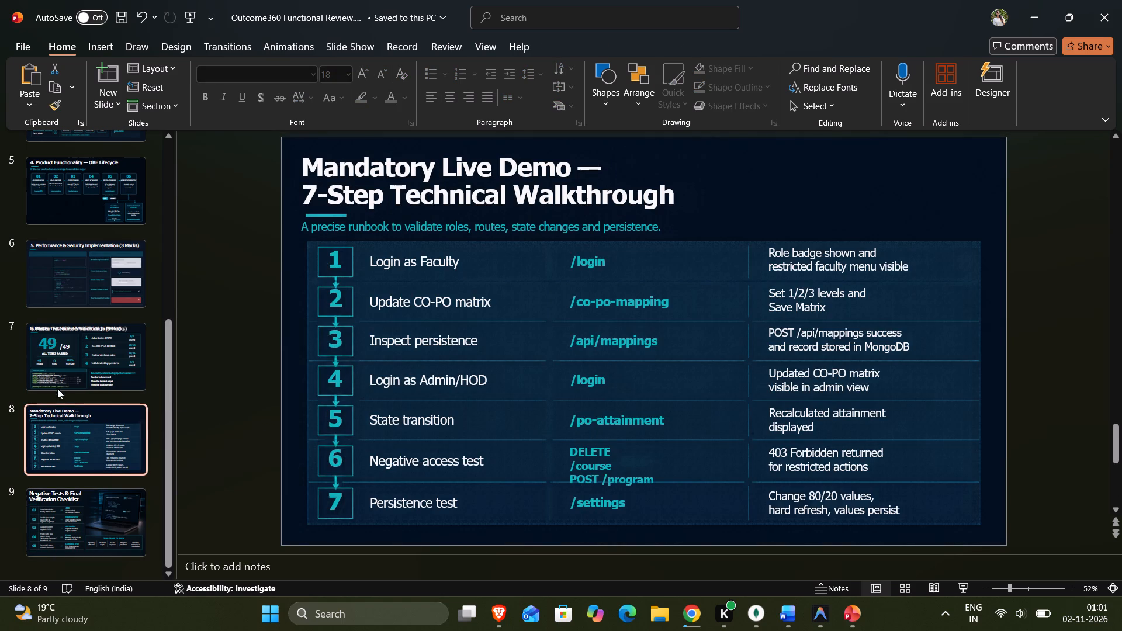
{"action": "left_click", "coordinate": [71, 382]}
{"action": "left_click", "coordinate": [102, 269]}
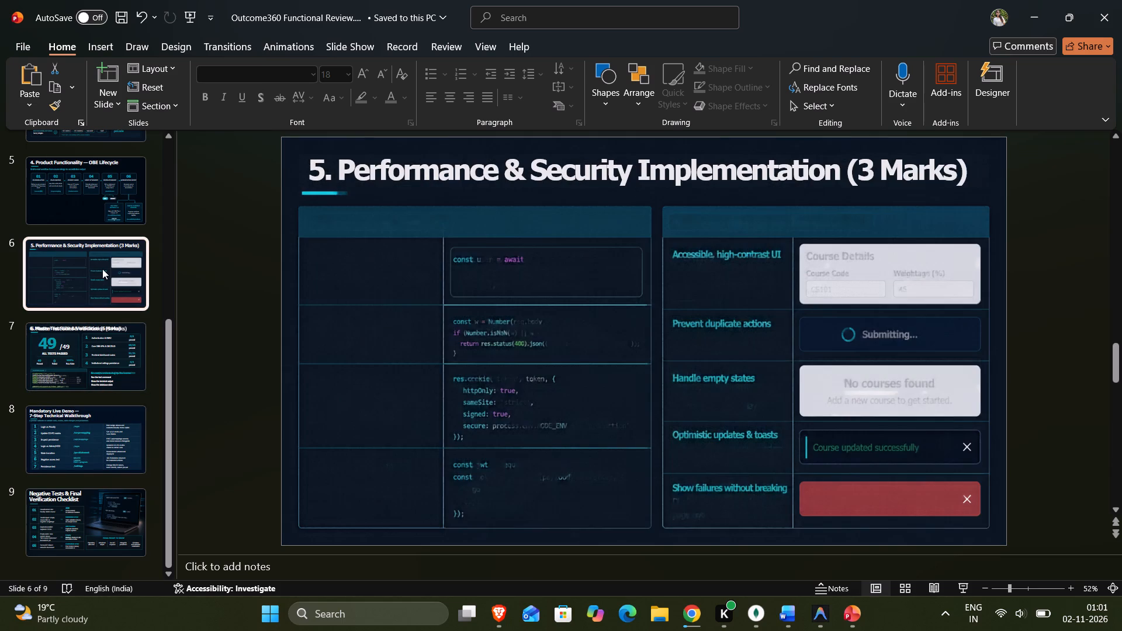
{"action": "left_click", "coordinate": [576, 354]}
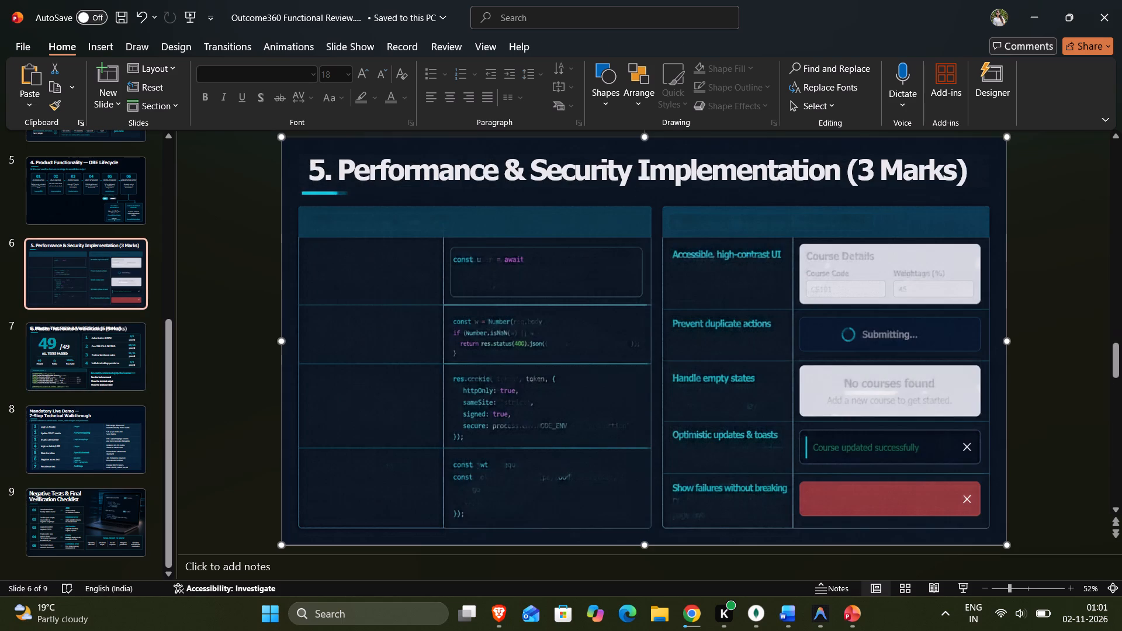
{"action": "left_click", "coordinate": [591, 214]}
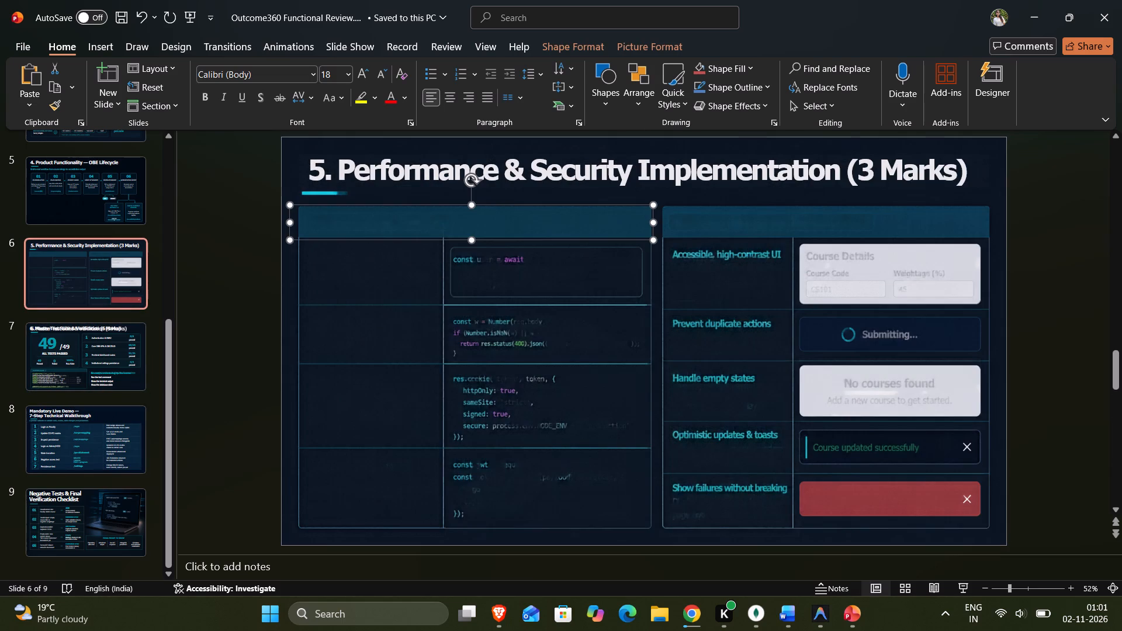
{"action": "double_click", "coordinate": [591, 214]}
{"action": "key", "text": "ctrl+a"}
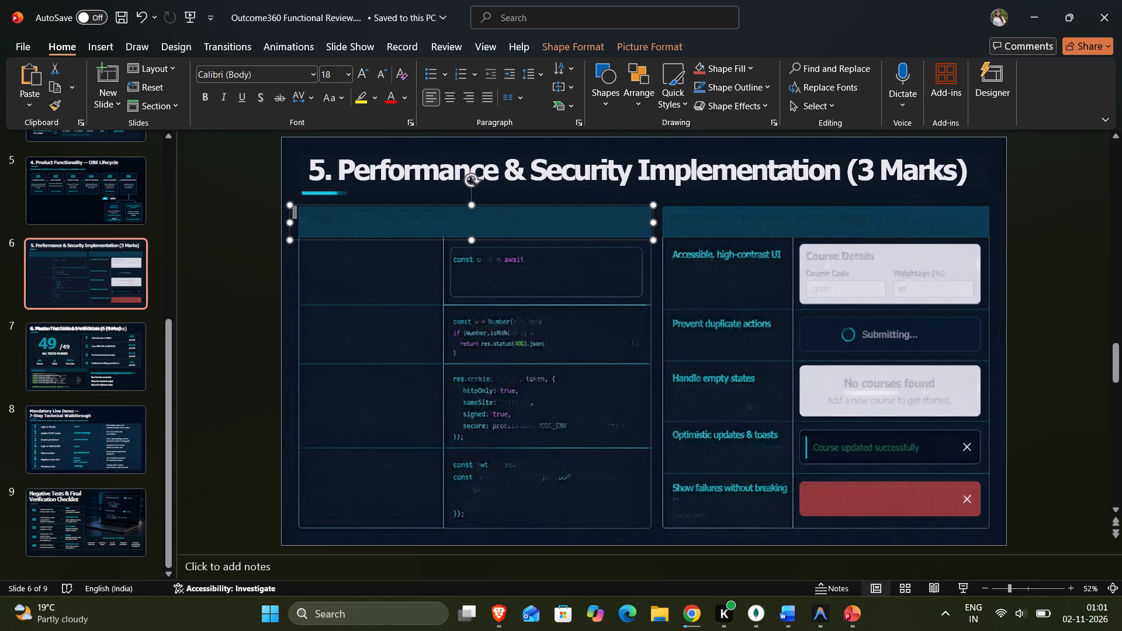
{"action": "key", "text": "Delete"}
{"action": "left_click", "coordinate": [578, 226]}
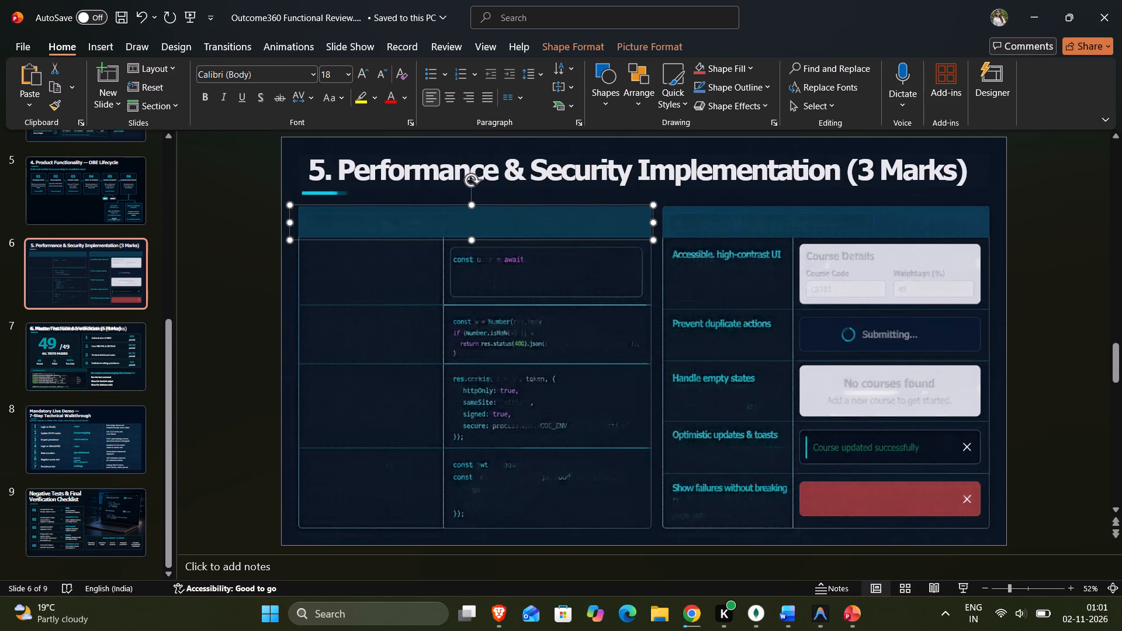
{"action": "double_click", "coordinate": [590, 333]}
{"action": "double_click", "coordinate": [590, 333]}
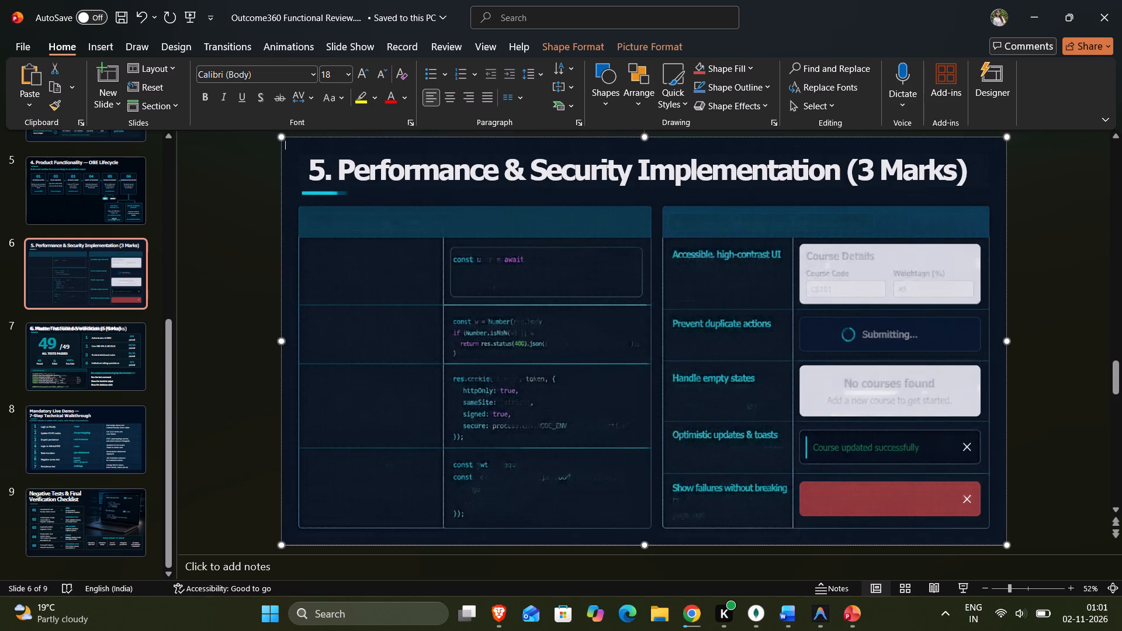
{"action": "double_click", "coordinate": [542, 223]}
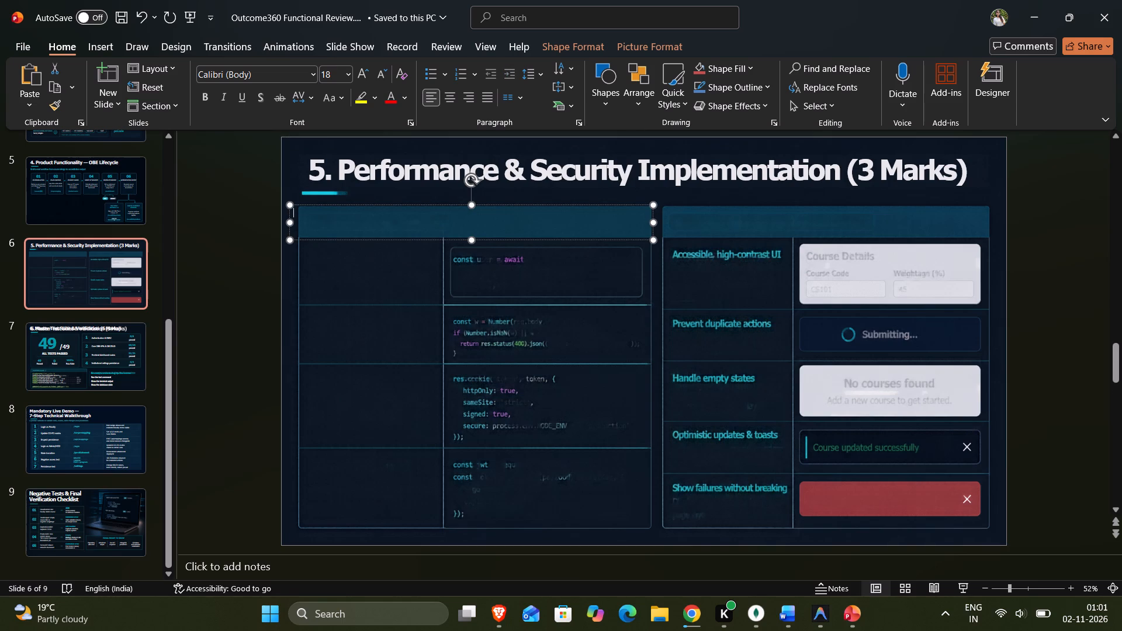
{"action": "key", "text": "Delete"}
{"action": "left_click", "coordinate": [471, 202]}
{"action": "key", "text": "Delete"}
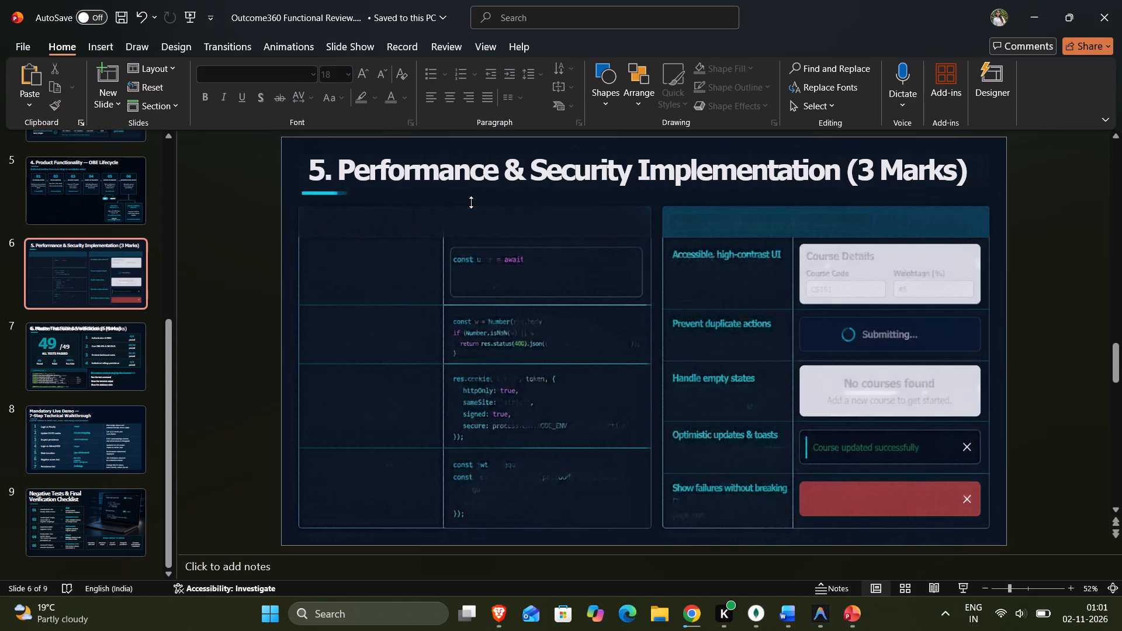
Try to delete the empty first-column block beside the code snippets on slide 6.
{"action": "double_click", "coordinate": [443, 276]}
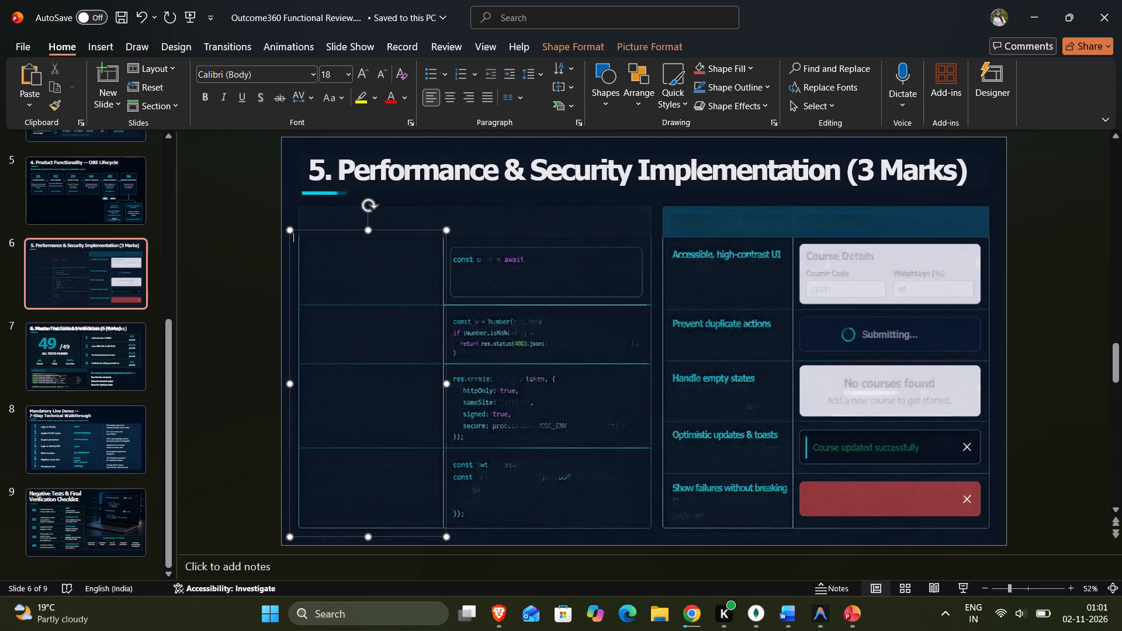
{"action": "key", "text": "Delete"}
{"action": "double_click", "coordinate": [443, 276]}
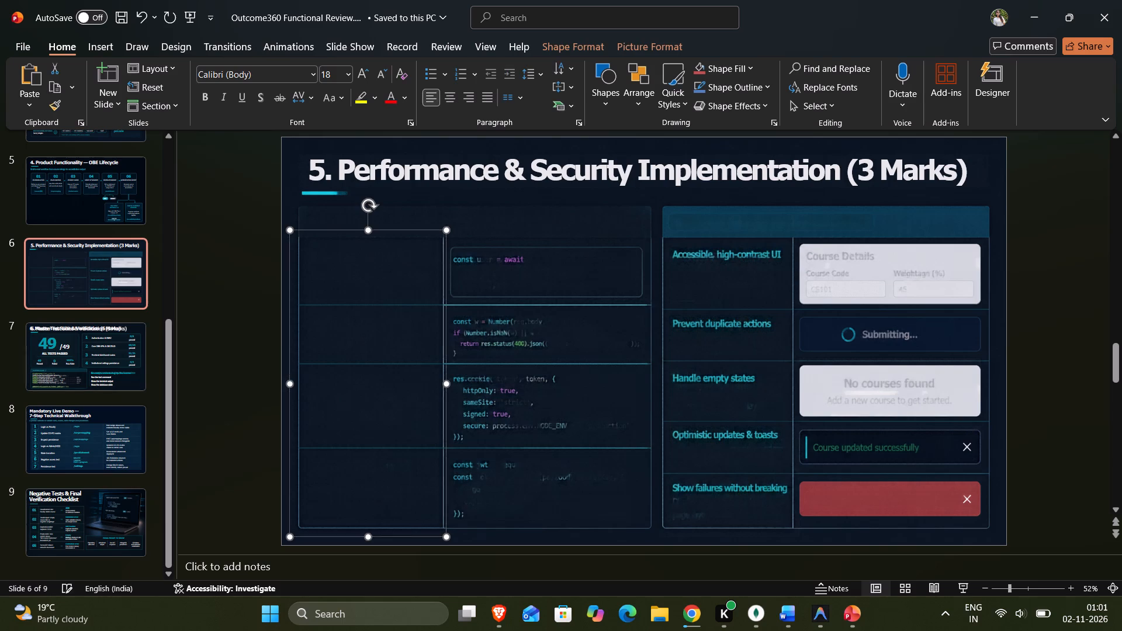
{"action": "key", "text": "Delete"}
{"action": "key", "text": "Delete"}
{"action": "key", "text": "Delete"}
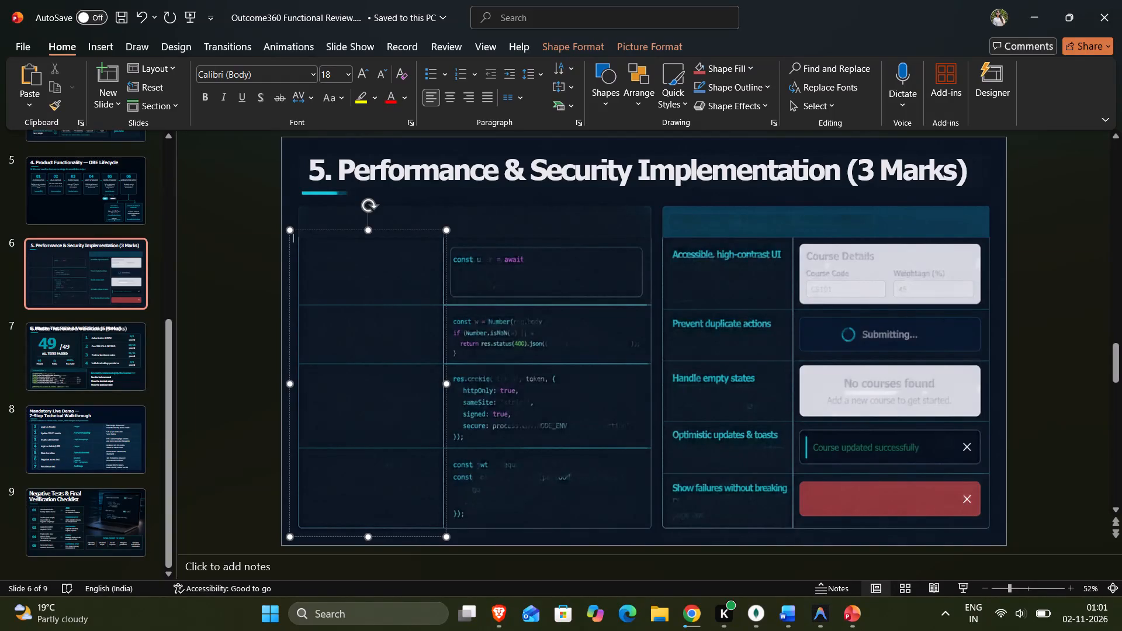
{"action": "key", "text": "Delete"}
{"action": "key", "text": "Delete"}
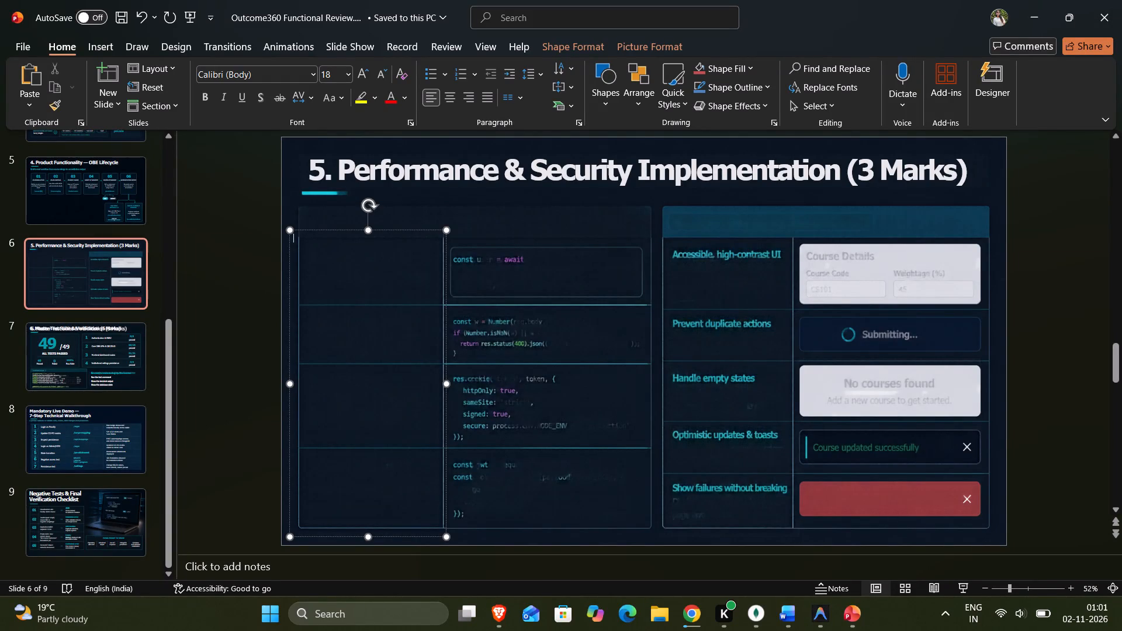
Remove "(3 Marks)" from the slide 6 title so it reads "5. Performance & Security Implementation".
{"action": "left_click", "coordinate": [924, 182]}
{"action": "left_click_drag", "start_coordinate": [965, 173], "coordinate": [931, 169]}
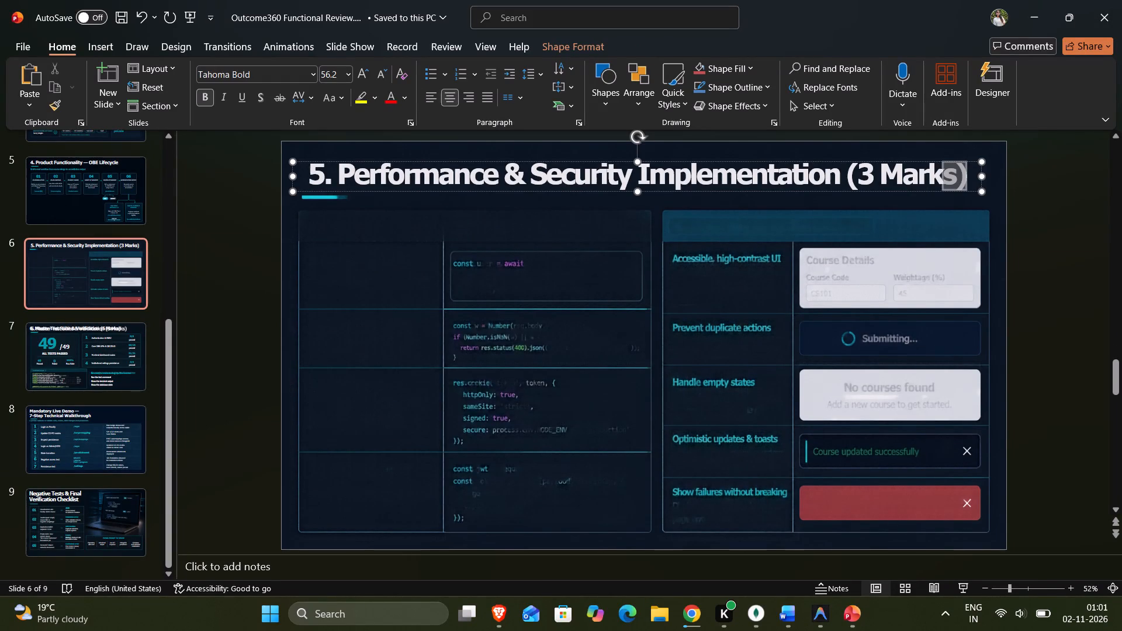
{"action": "left_click_drag", "start_coordinate": [931, 169], "coordinate": [874, 162]}
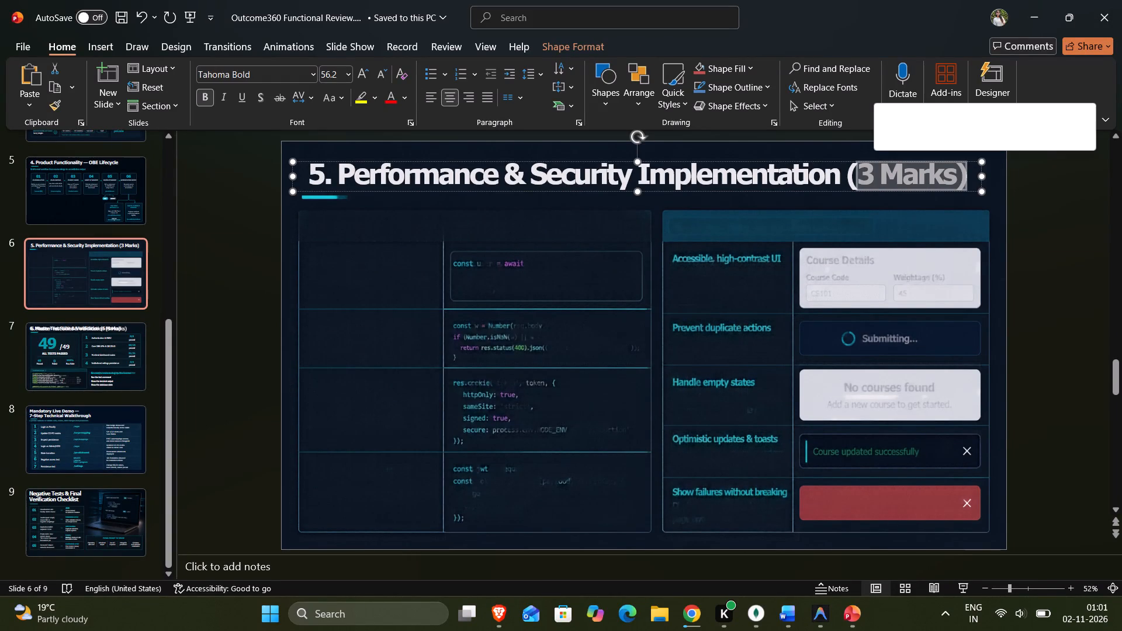
{"action": "key", "text": "BackSpace"}
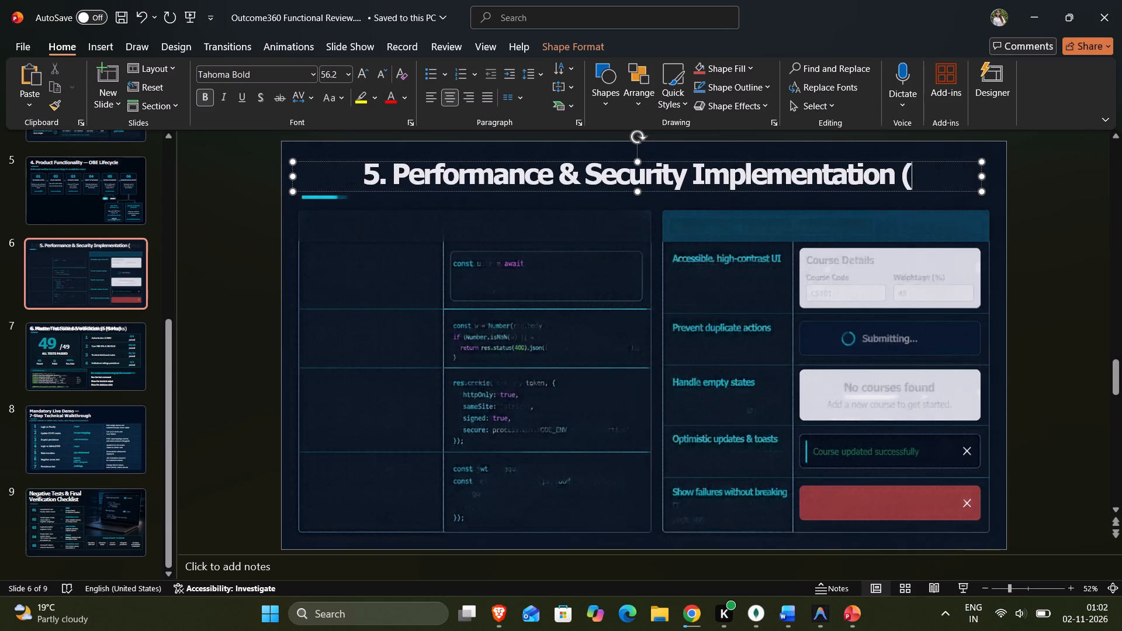
{"action": "key", "text": "BackSpace"}
{"action": "left_click", "coordinate": [234, 301]}
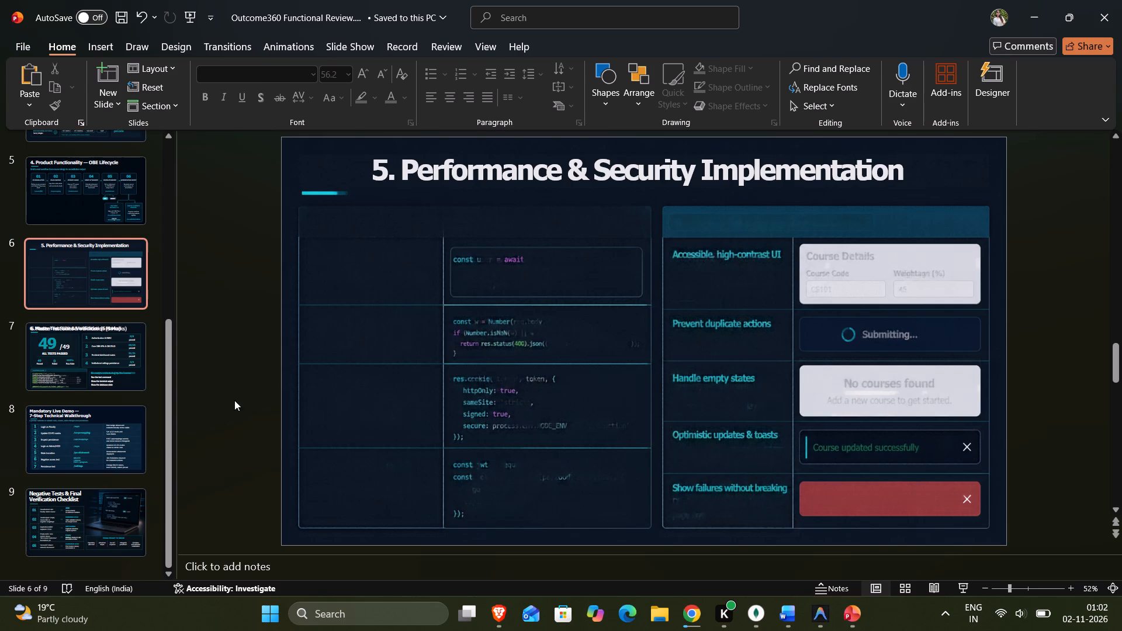
On slide 7, clear the overlapping duplicate text "6. Master Test Suite & Verification (5 Marks)" from the editable title box.
{"action": "left_click", "coordinate": [120, 356]}
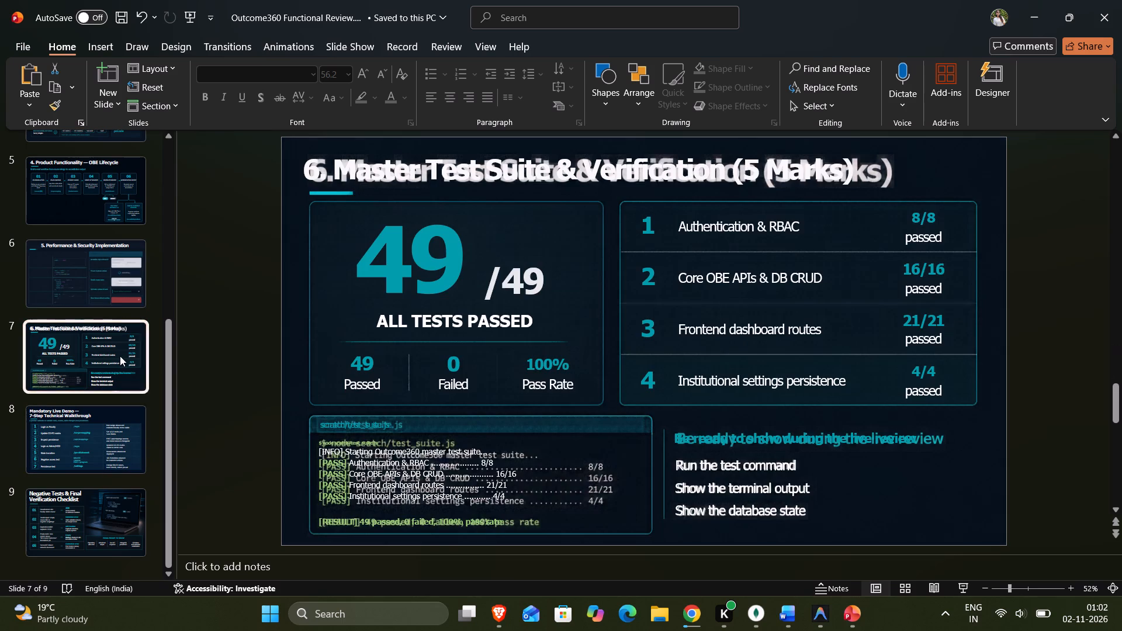
{"action": "left_click", "coordinate": [427, 176]}
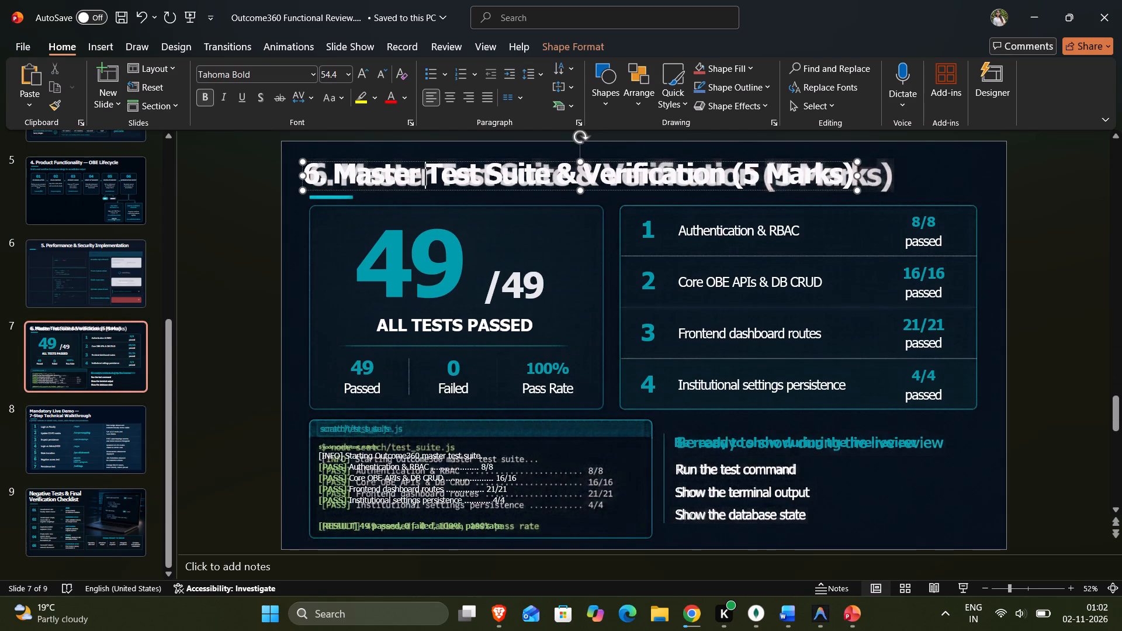
{"action": "key", "text": "ctrl+a"}
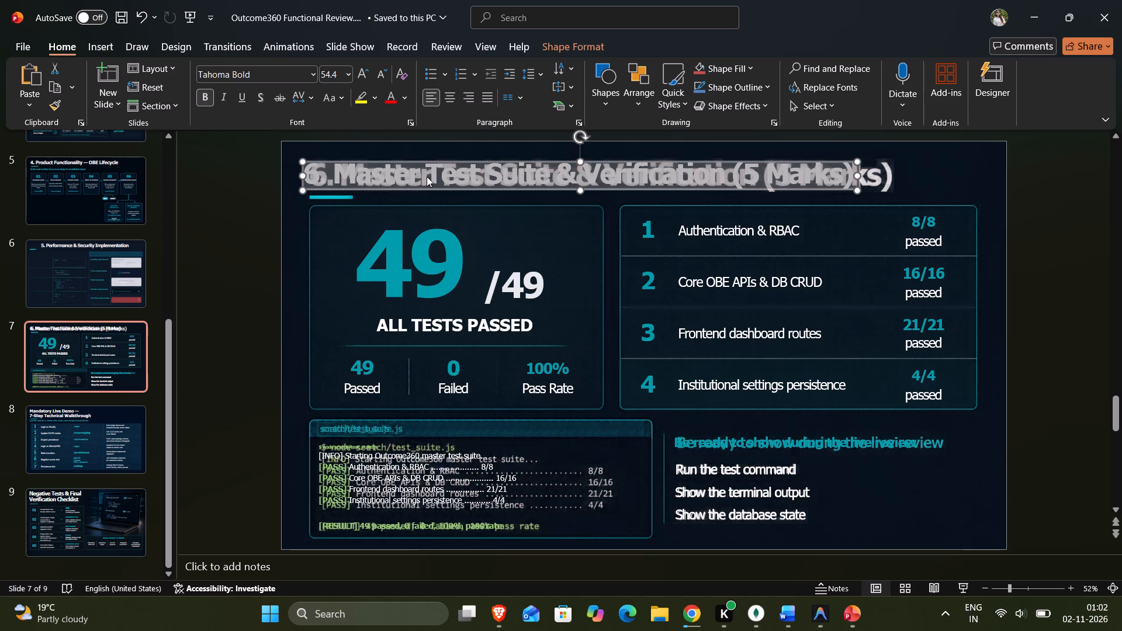
{"action": "key", "text": "Delete"}
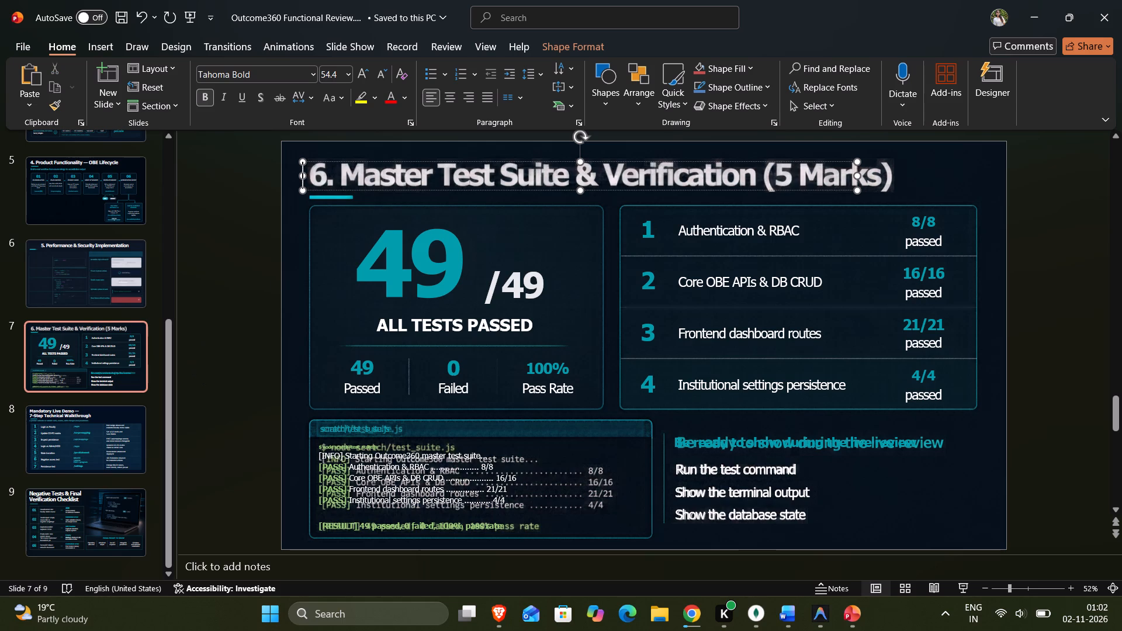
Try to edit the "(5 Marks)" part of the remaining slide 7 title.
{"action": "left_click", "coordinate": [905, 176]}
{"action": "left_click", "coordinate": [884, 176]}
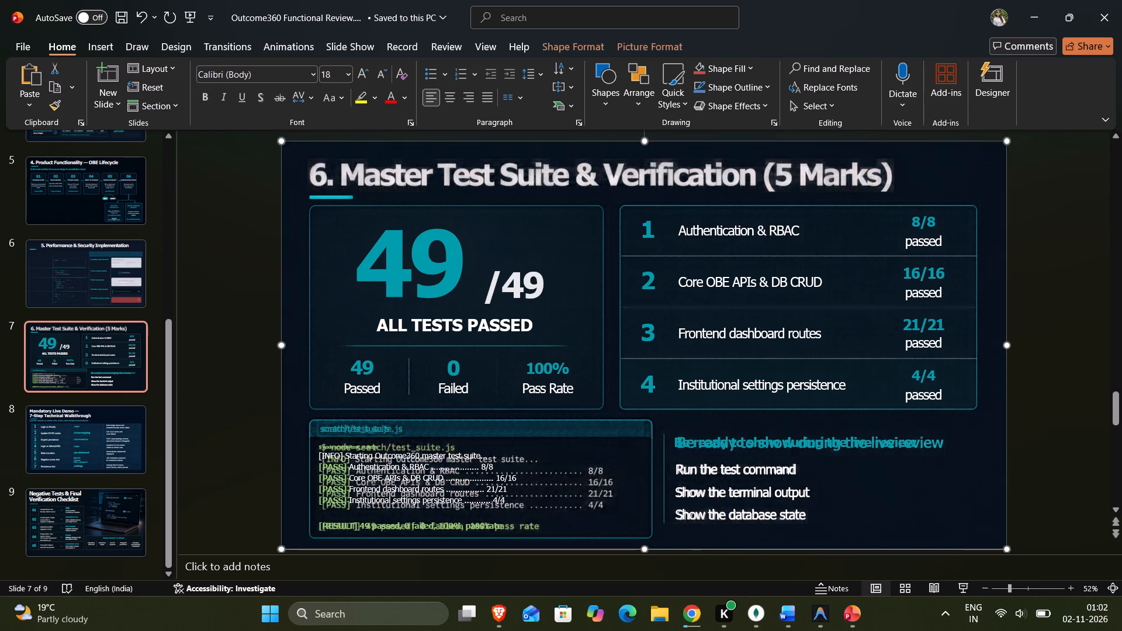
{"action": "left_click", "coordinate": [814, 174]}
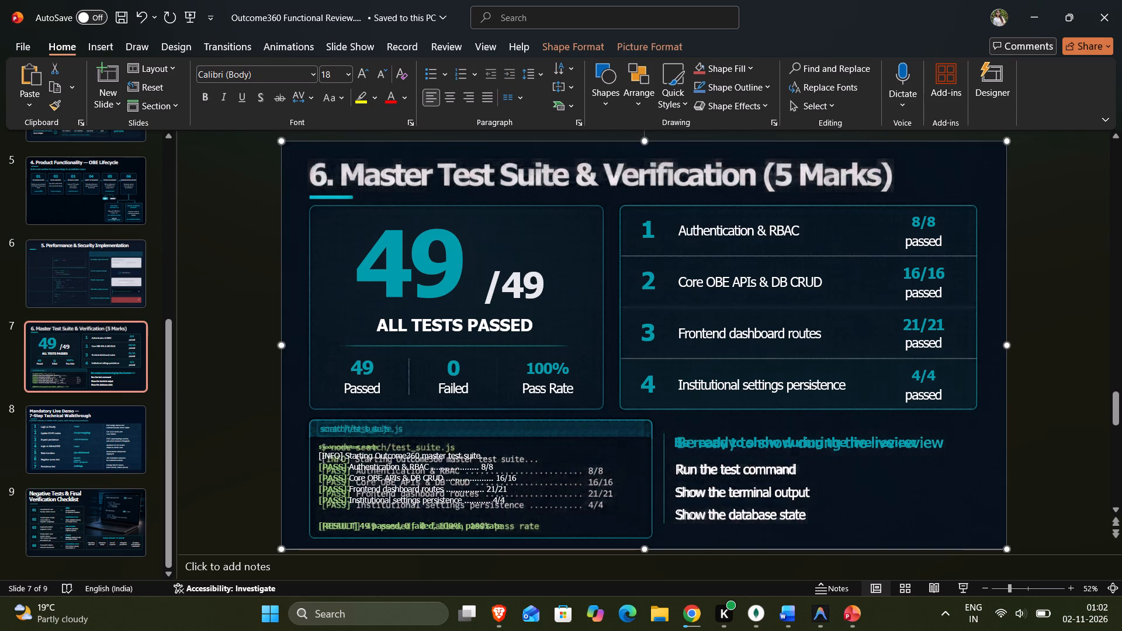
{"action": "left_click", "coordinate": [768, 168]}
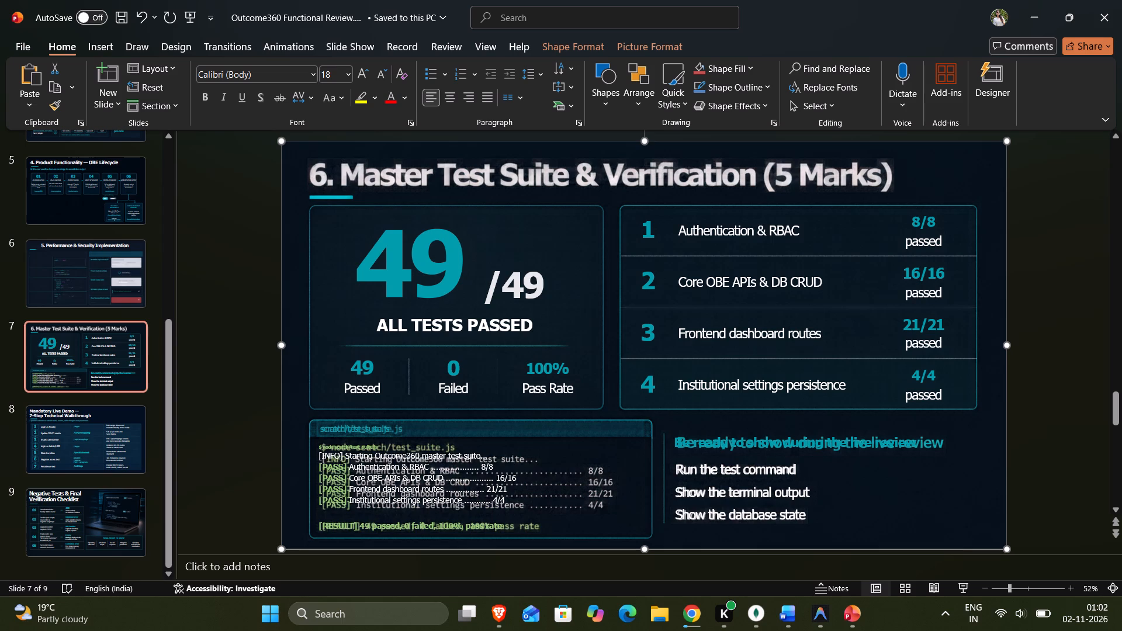
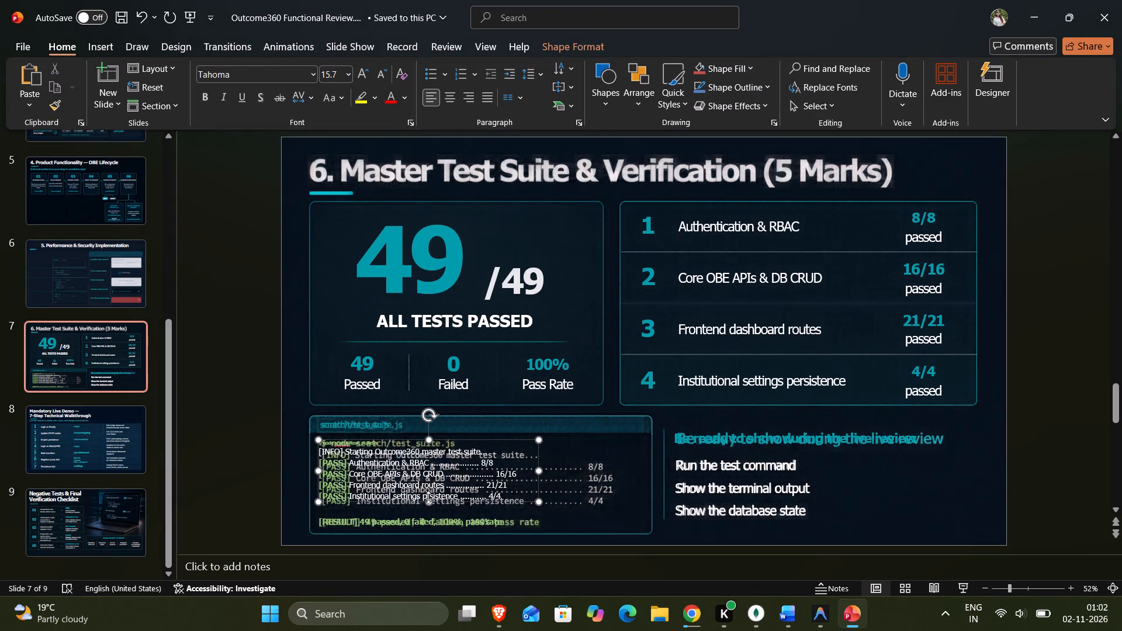
On slide 7, clear the overlapping duplicate text over the terminal output lines and the "[RESULT]" line in the code block.
{"action": "key", "text": "ctrl+a"}
{"action": "key", "text": "Delete"}
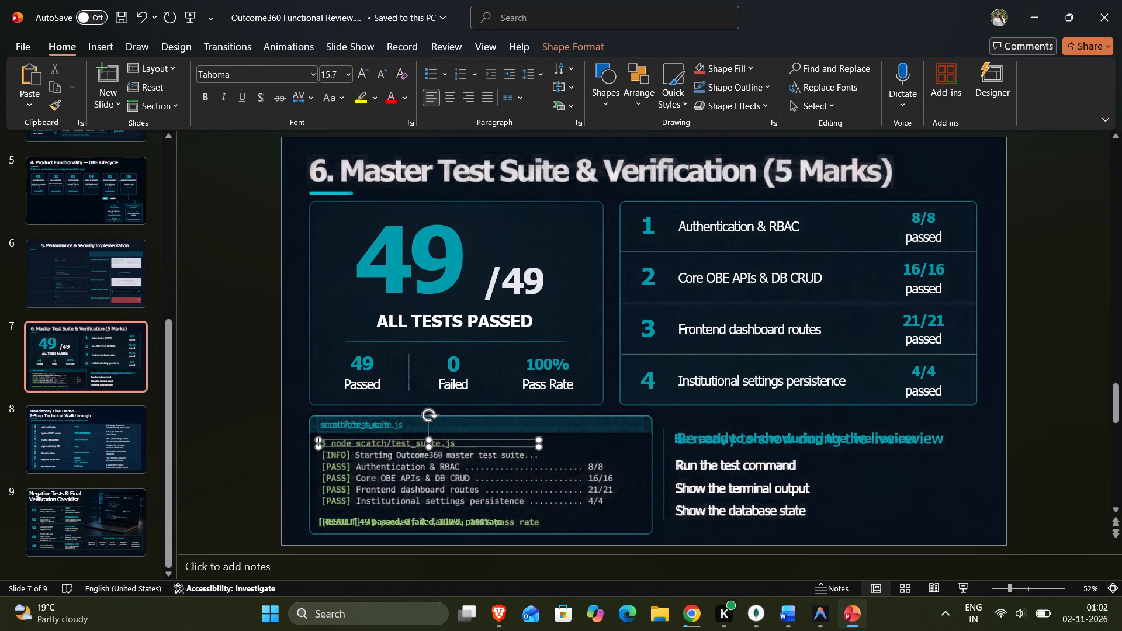
{"action": "left_click", "coordinate": [196, 464]}
{"action": "left_click", "coordinate": [424, 525]}
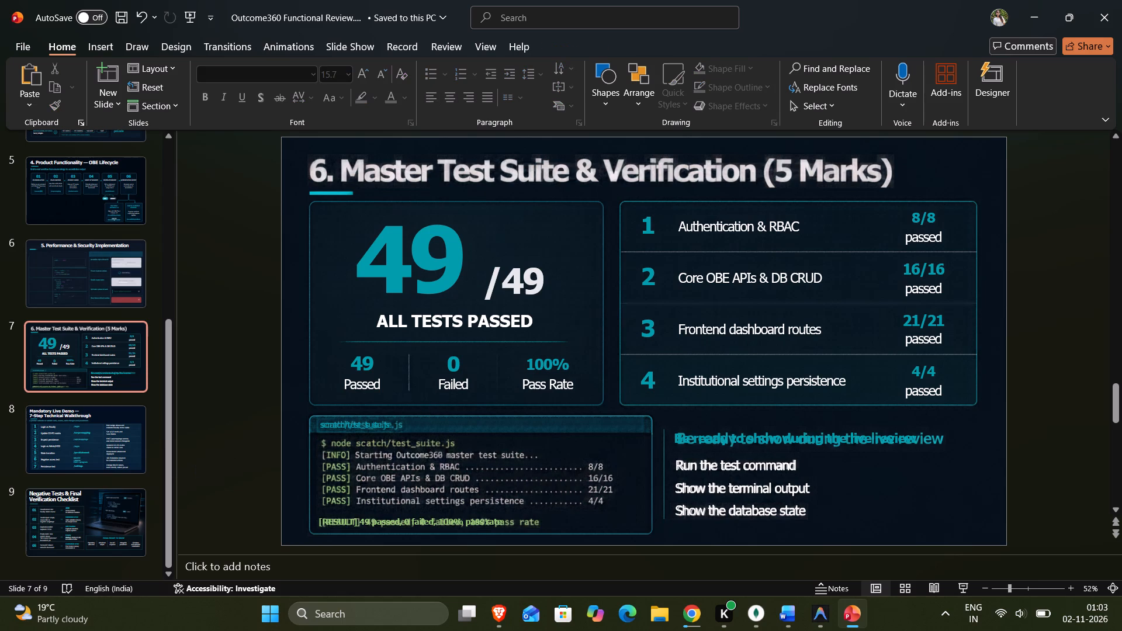
{"action": "key", "text": "ctrl+a"}
{"action": "key", "text": "Delete"}
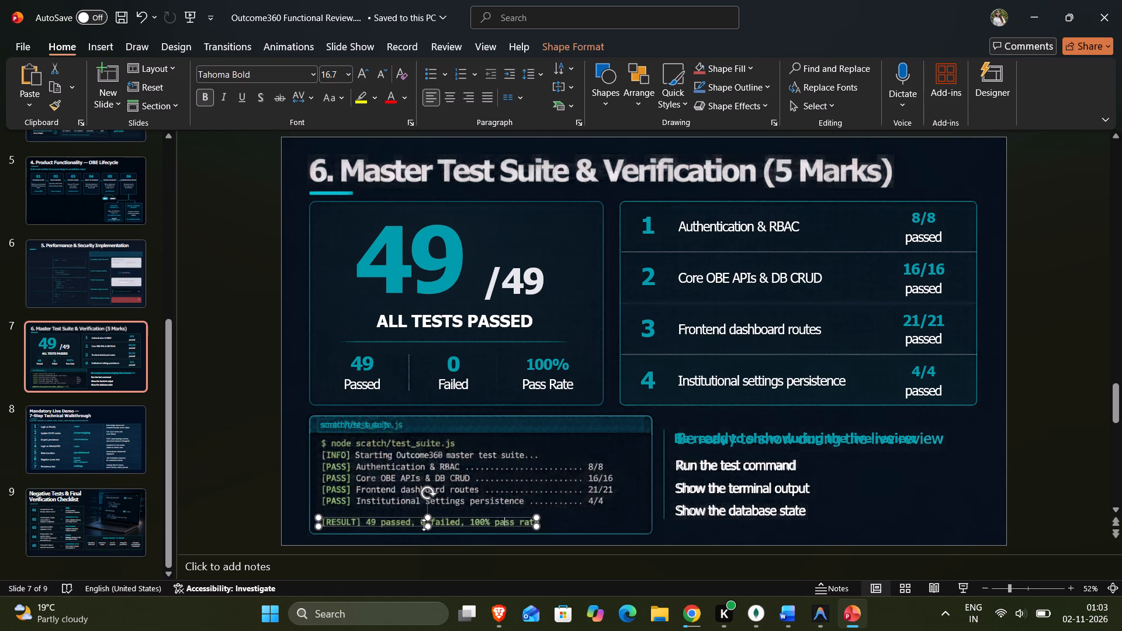
Clear the overlapping duplicate text from the "Be ready to show during the live review" heading.
{"action": "left_click", "coordinate": [829, 436]}
{"action": "key", "text": "ctrl+a"}
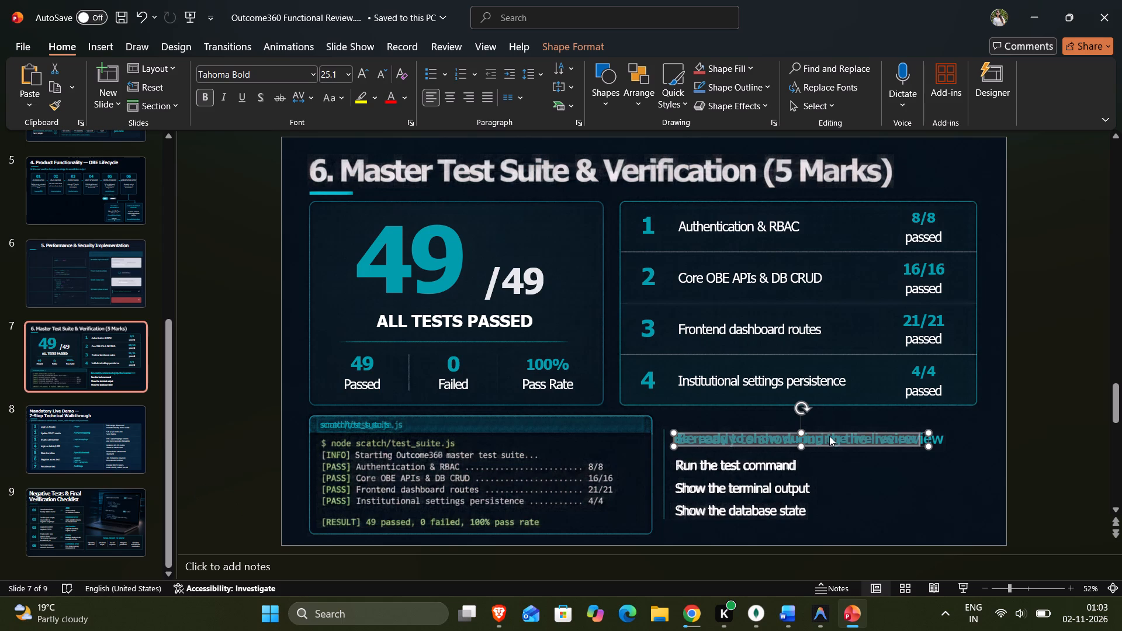
{"action": "key", "text": "Delete"}
Clear the duplicate text over "Run the test command", "Show the terminal output" and "Show the database state" beneath the live review heading.
{"action": "left_click", "coordinate": [733, 466]}
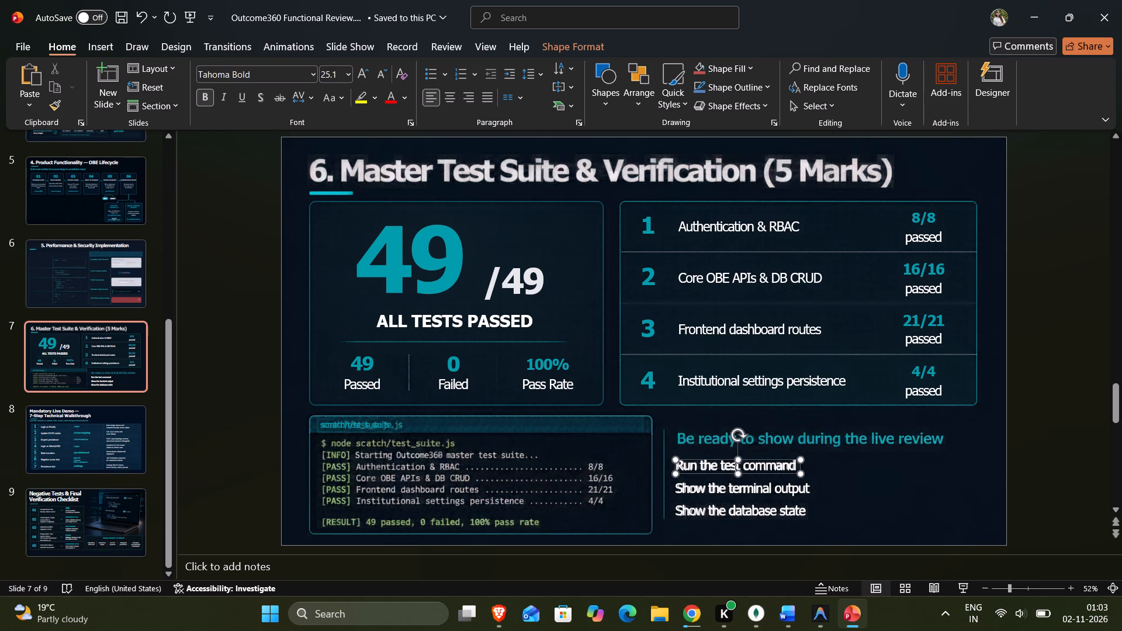
{"action": "key", "text": "ctrl+a"}
{"action": "key", "text": "Delete"}
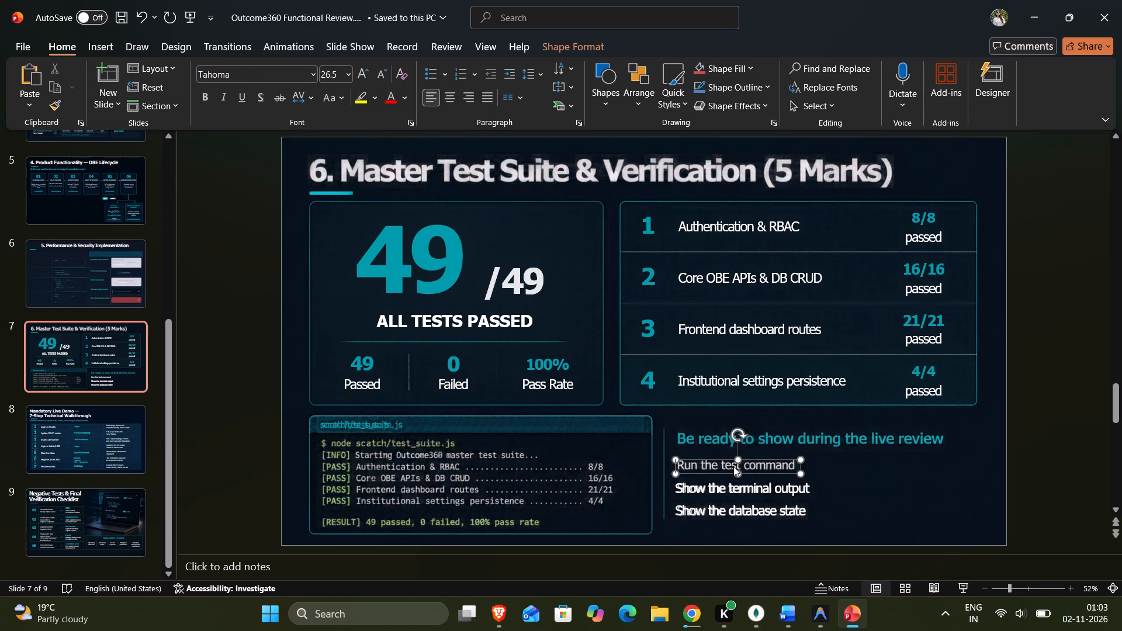
{"action": "left_click", "coordinate": [739, 495]}
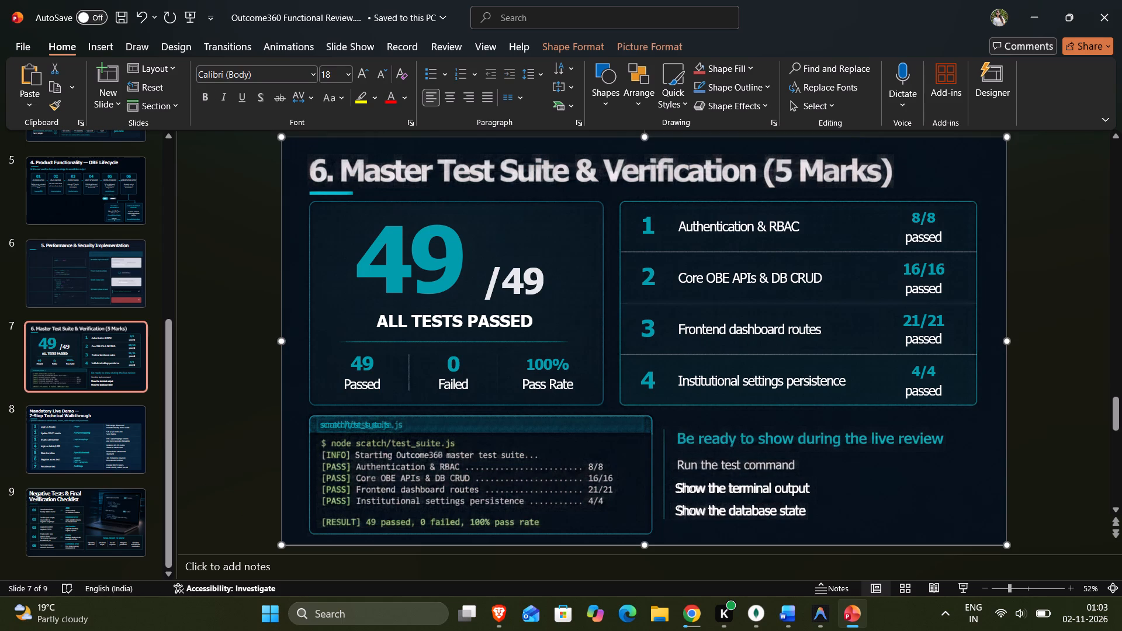
{"action": "left_click", "coordinate": [736, 487]}
{"action": "key", "text": "ctrl+a"}
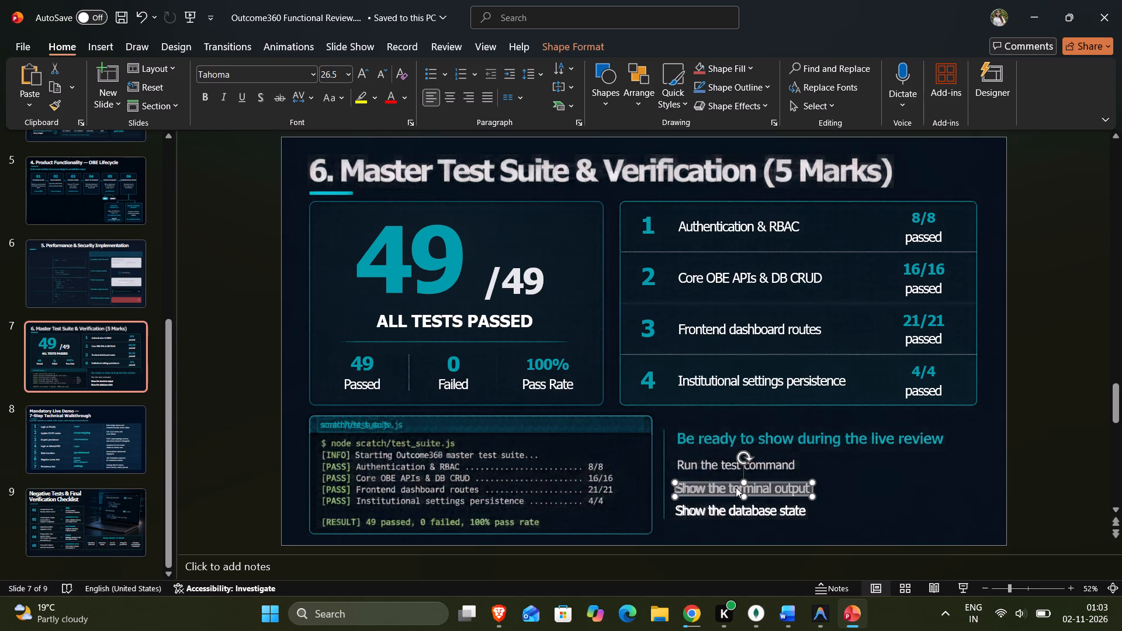
{"action": "key", "text": "Delete"}
{"action": "left_click", "coordinate": [745, 497]}
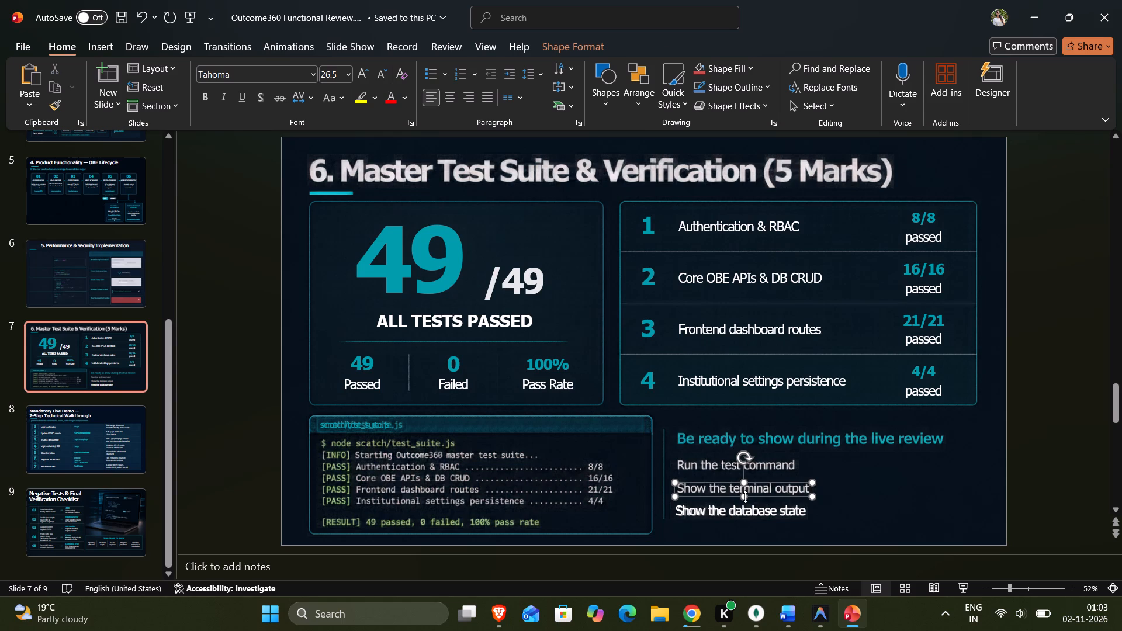
{"action": "key", "text": "ctrl+a"}
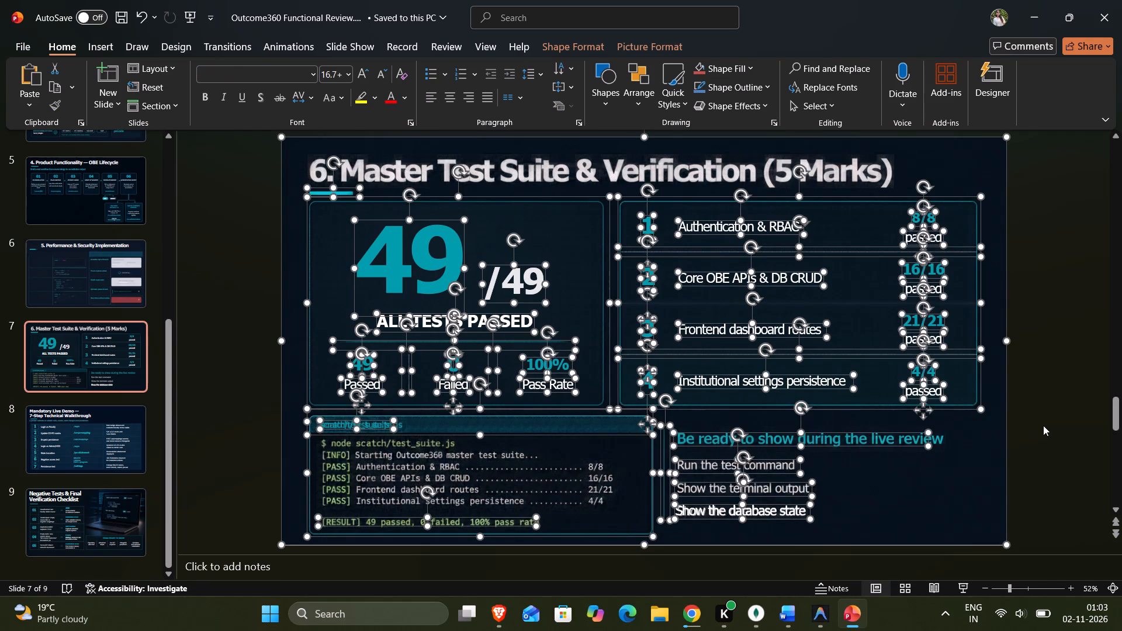
{"action": "left_click", "coordinate": [1047, 418]}
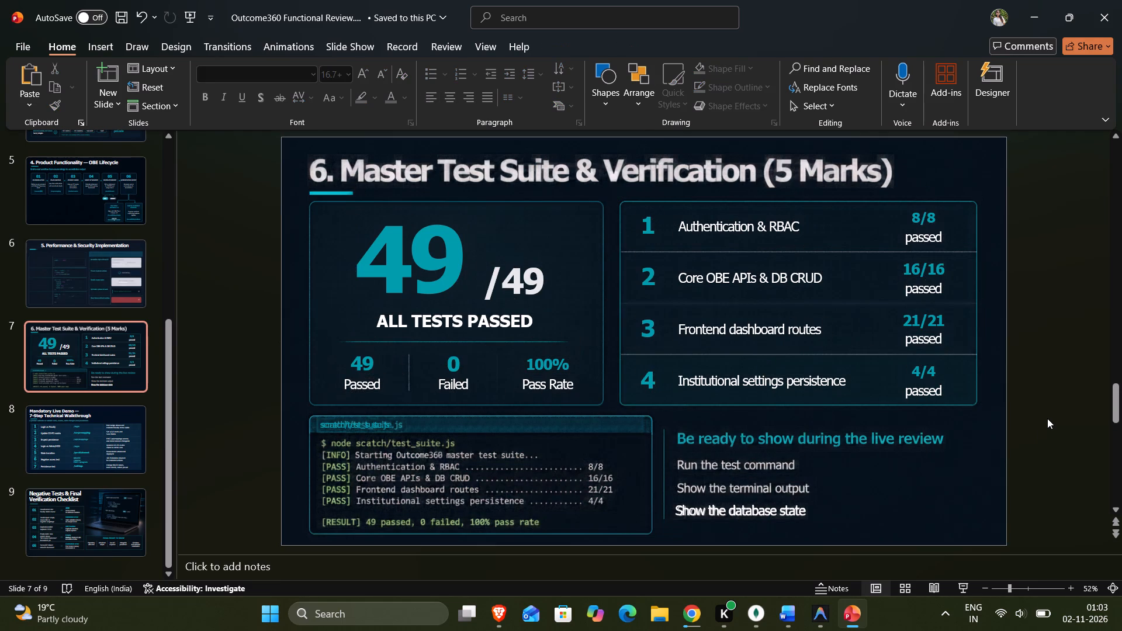
{"action": "left_click", "coordinate": [766, 511]}
{"action": "key", "text": "ctrl+a"}
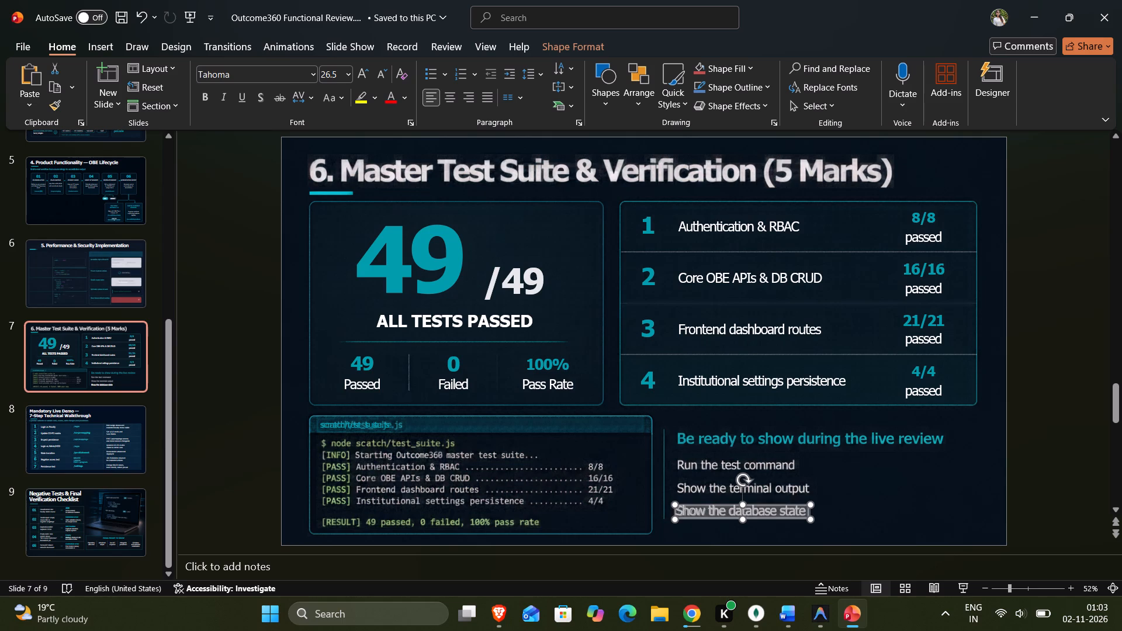
{"action": "key", "text": "Delete"}
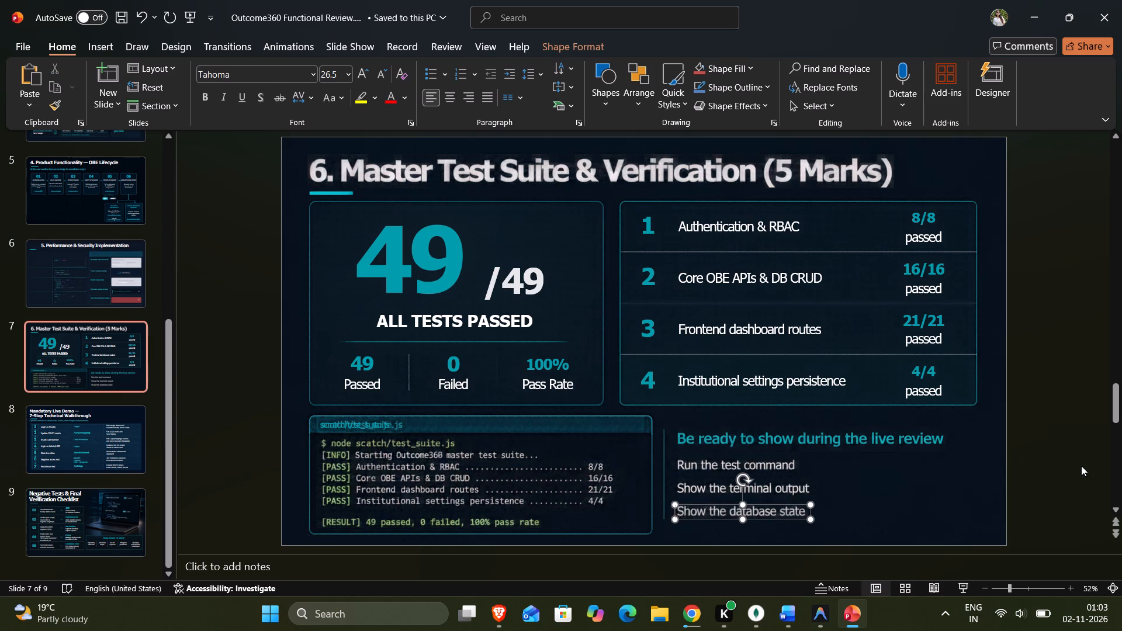
{"action": "left_click", "coordinate": [1081, 466]}
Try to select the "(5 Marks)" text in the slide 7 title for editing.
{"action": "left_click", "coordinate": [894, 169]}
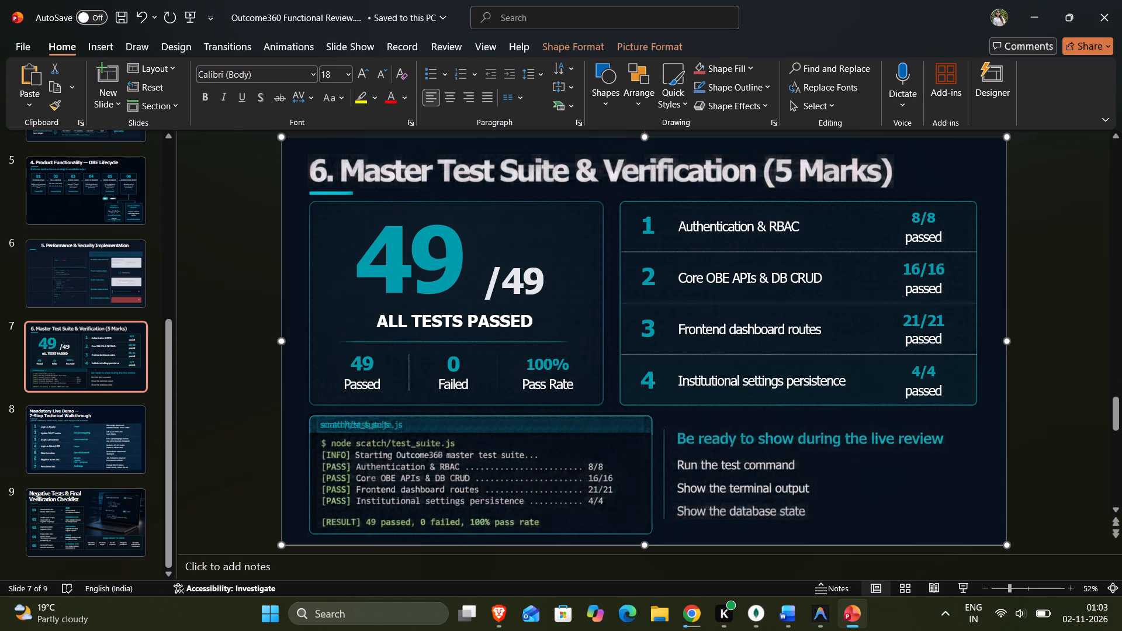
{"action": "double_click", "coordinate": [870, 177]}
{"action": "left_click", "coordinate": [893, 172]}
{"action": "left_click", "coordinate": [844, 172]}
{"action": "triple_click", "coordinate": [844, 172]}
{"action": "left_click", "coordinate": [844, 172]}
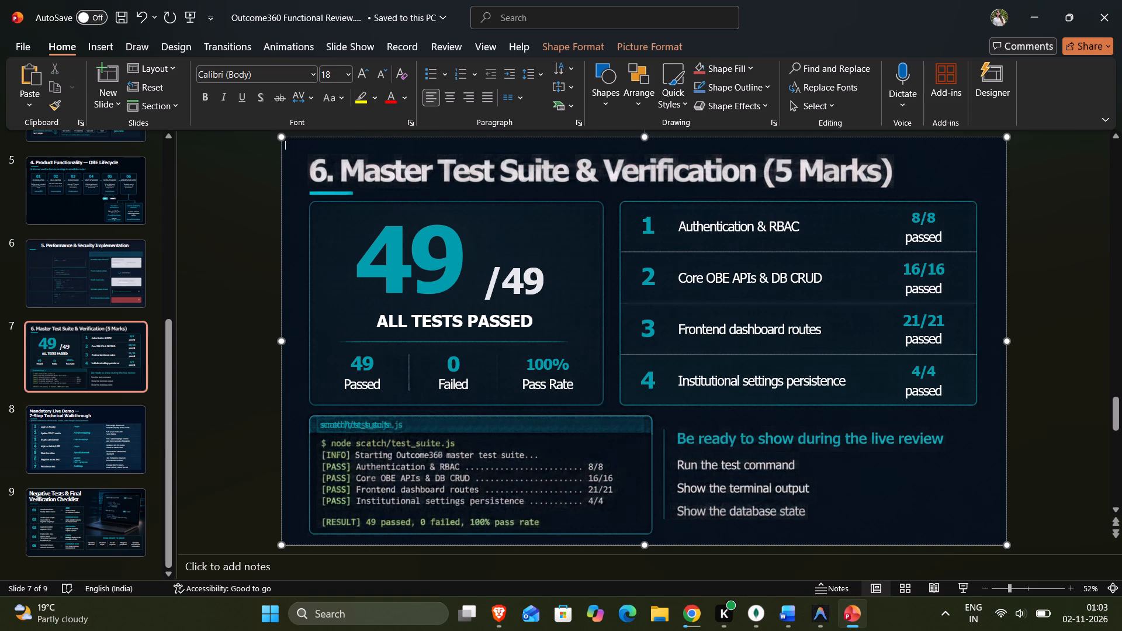
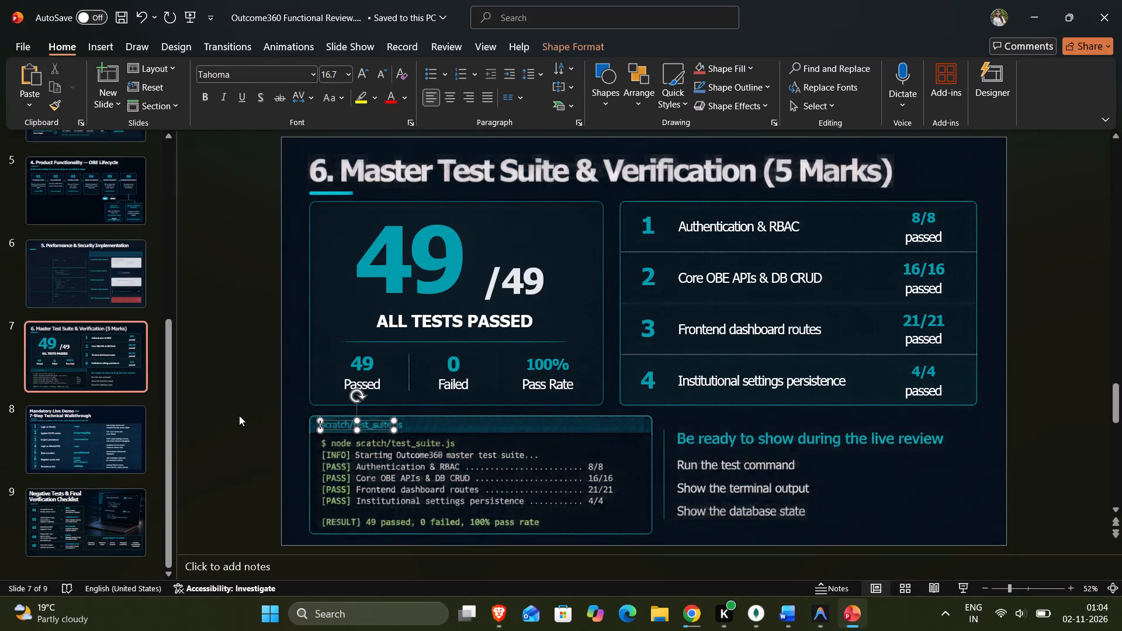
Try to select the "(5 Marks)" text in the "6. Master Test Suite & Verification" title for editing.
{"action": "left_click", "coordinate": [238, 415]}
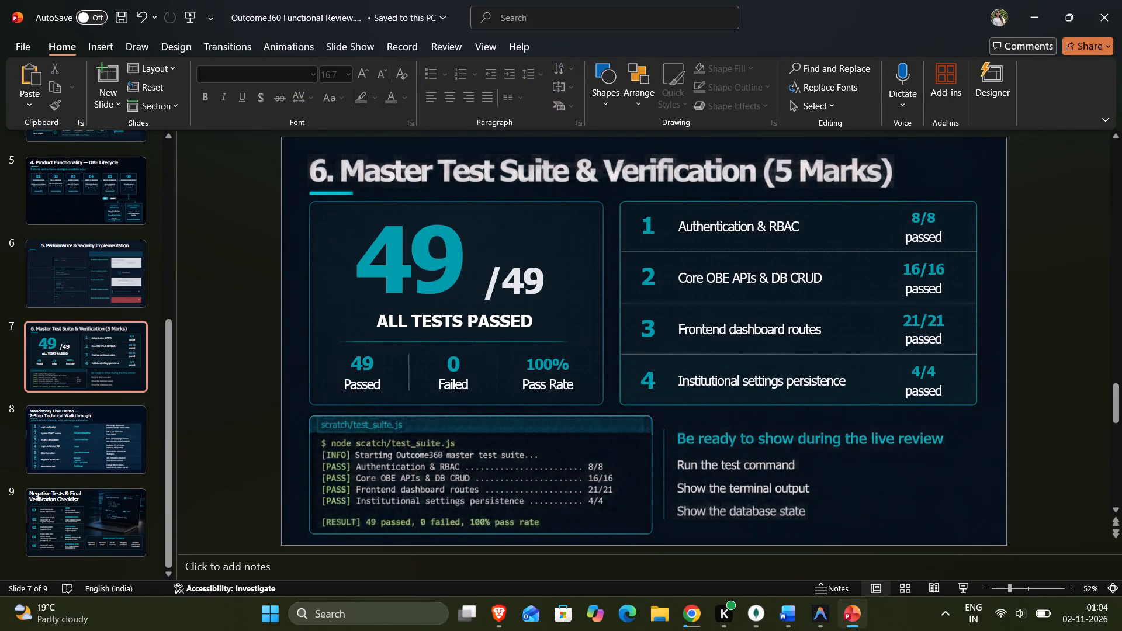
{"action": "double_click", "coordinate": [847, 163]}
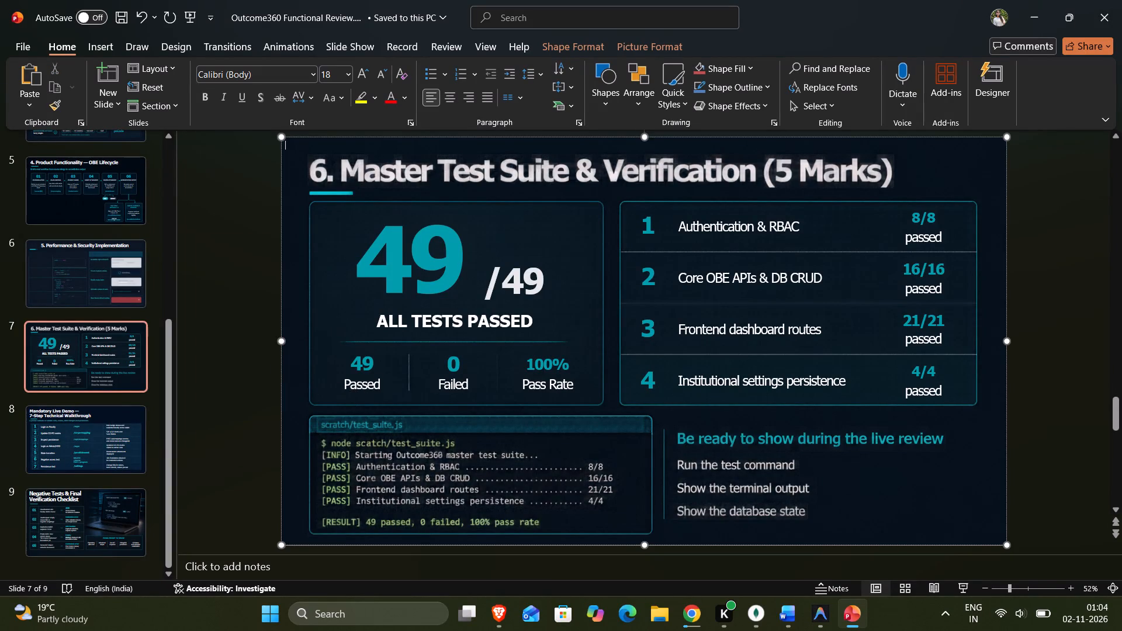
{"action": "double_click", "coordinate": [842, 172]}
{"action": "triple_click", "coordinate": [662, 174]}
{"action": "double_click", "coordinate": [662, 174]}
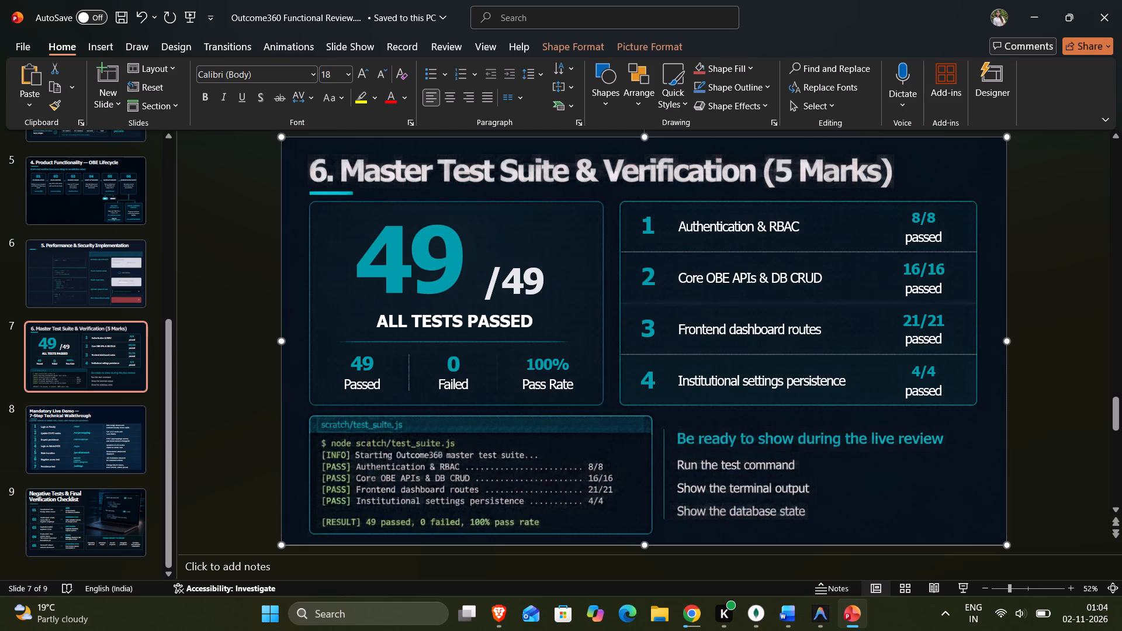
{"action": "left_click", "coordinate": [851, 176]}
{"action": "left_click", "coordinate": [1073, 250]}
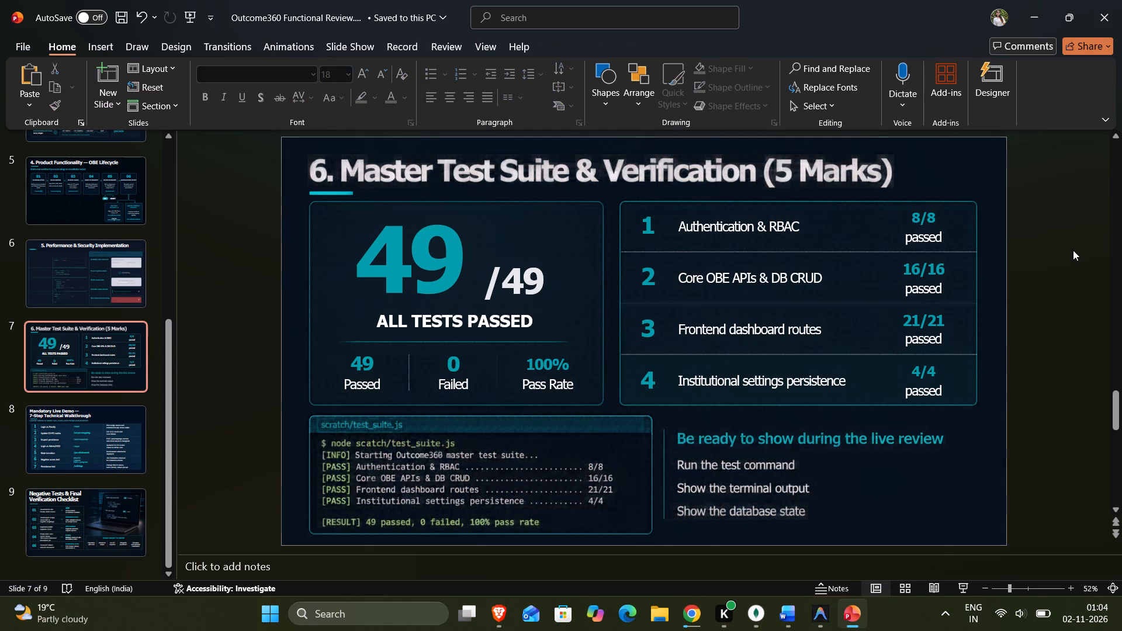
Delete the "5. Performance & Security Implementation" slide from the presentation.
{"action": "scroll", "coordinate": [1073, 250], "scroll_direction": "up", "scroll_amount": 1}
{"action": "scroll", "coordinate": [1073, 250], "scroll_direction": "down", "scroll_amount": 1}
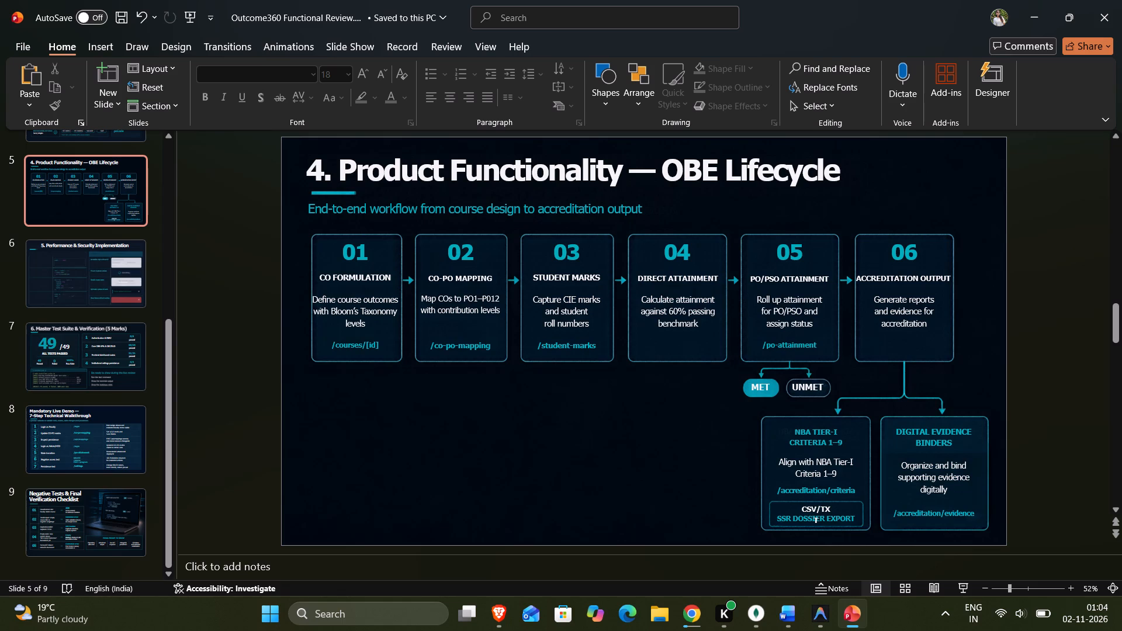
{"action": "left_click", "coordinate": [106, 303]}
{"action": "left_click", "coordinate": [106, 303]}
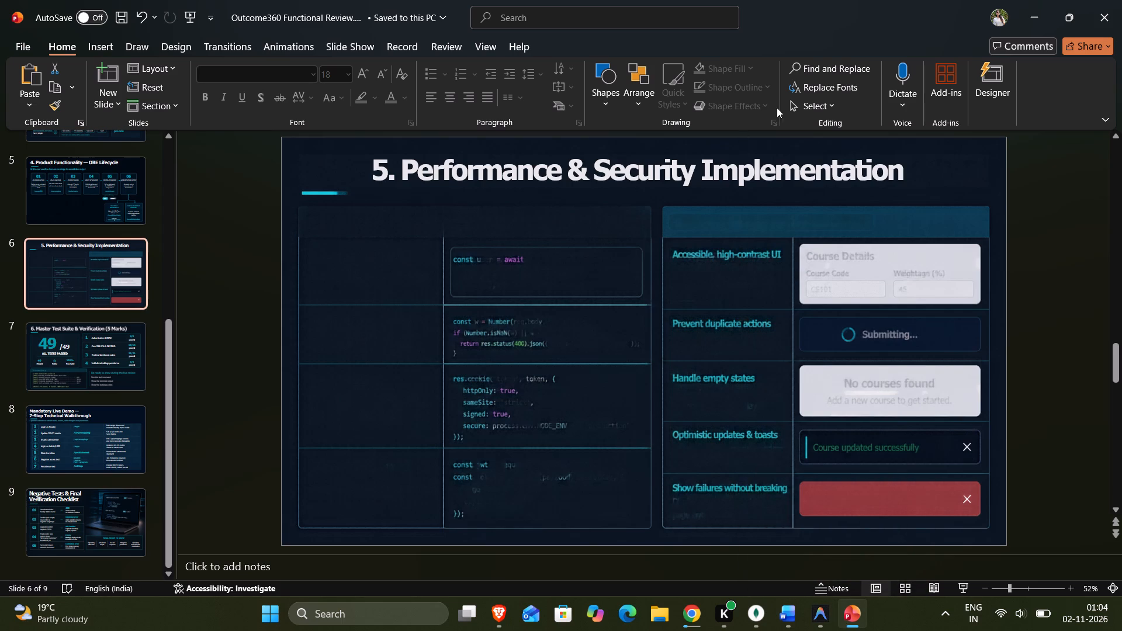
{"action": "left_click", "coordinate": [115, 249]}
{"action": "key", "text": "Delete"}
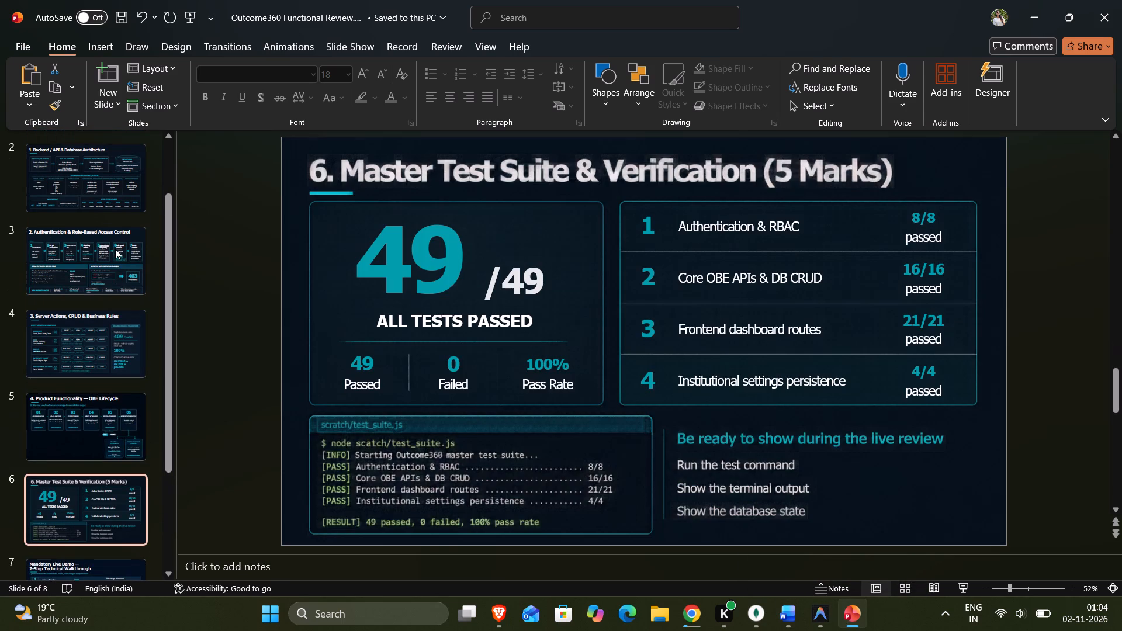
Look back through the earlier slides, from "4. Product Functionality" to the opening slide, for leftover text problems.
{"action": "left_click", "coordinate": [105, 447]}
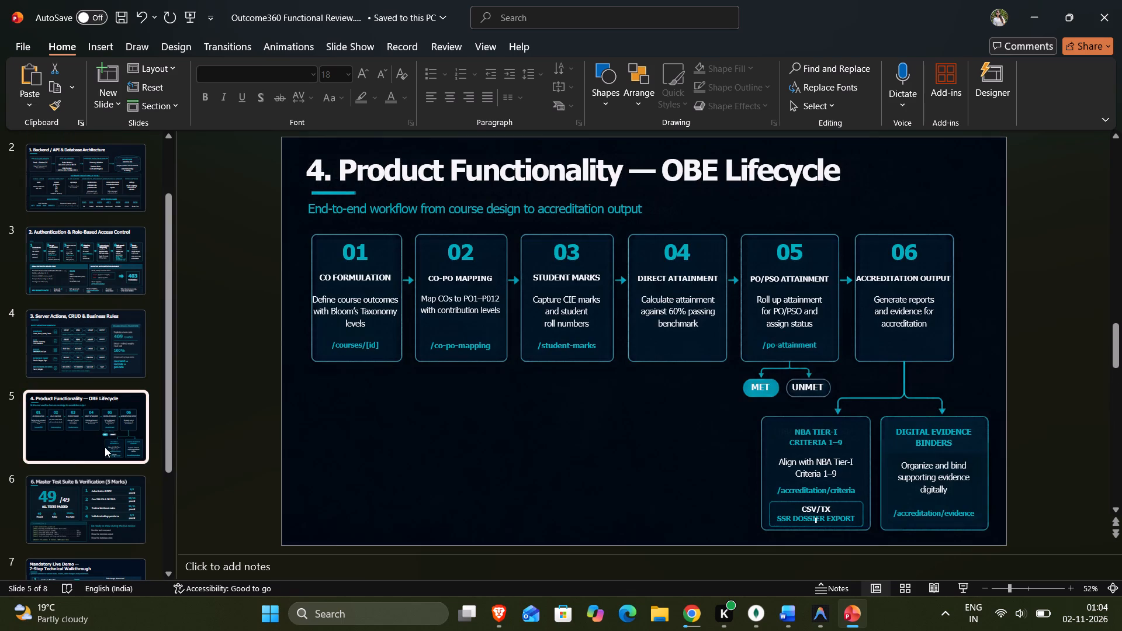
{"action": "left_click", "coordinate": [127, 346]}
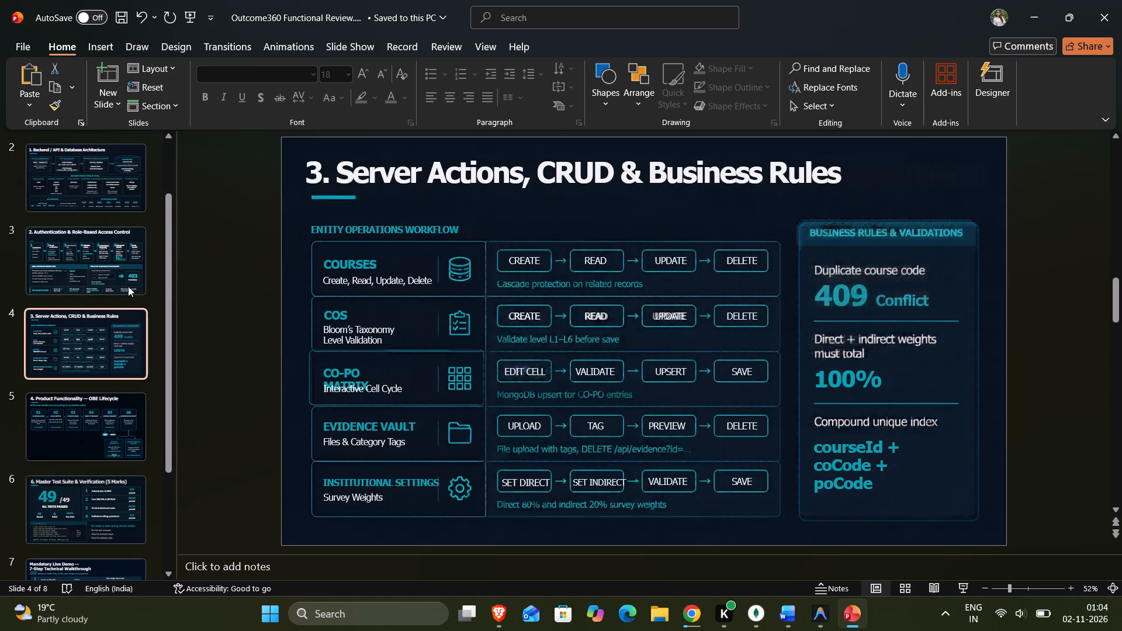
{"action": "left_click", "coordinate": [131, 269]}
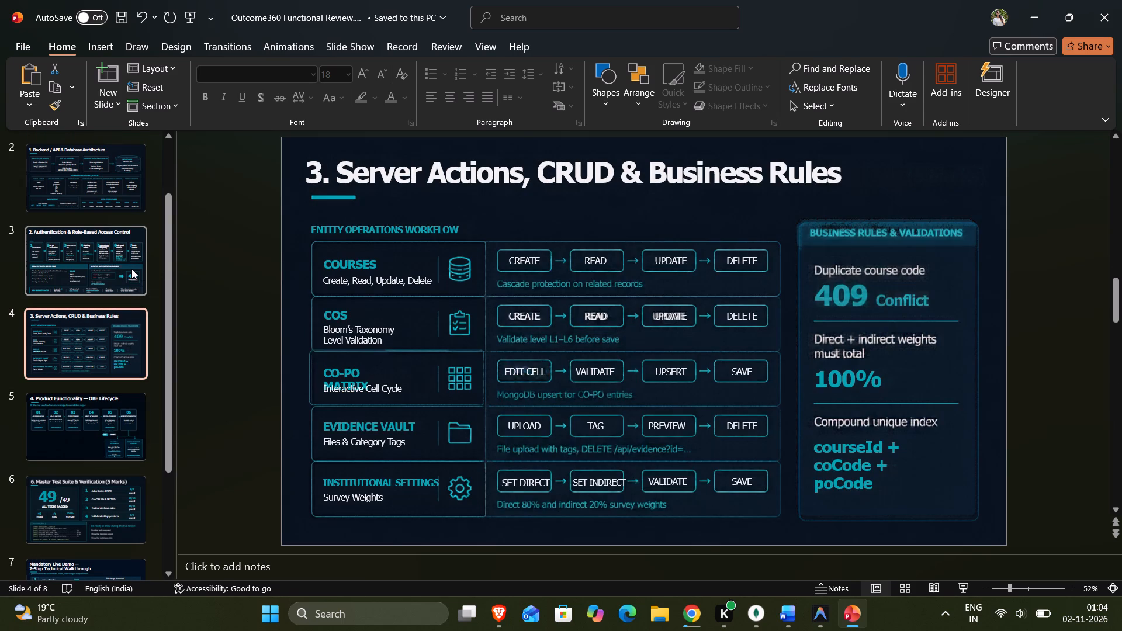
{"action": "left_click", "coordinate": [130, 186]}
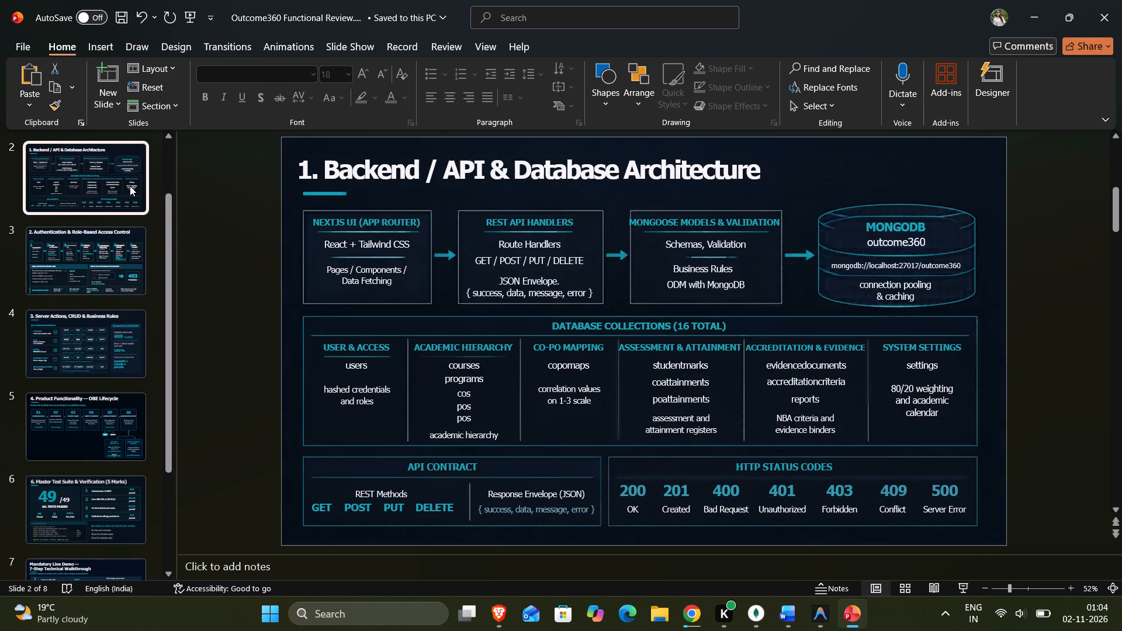
{"action": "scroll", "coordinate": [130, 186], "scroll_direction": "down", "scroll_amount": 3}
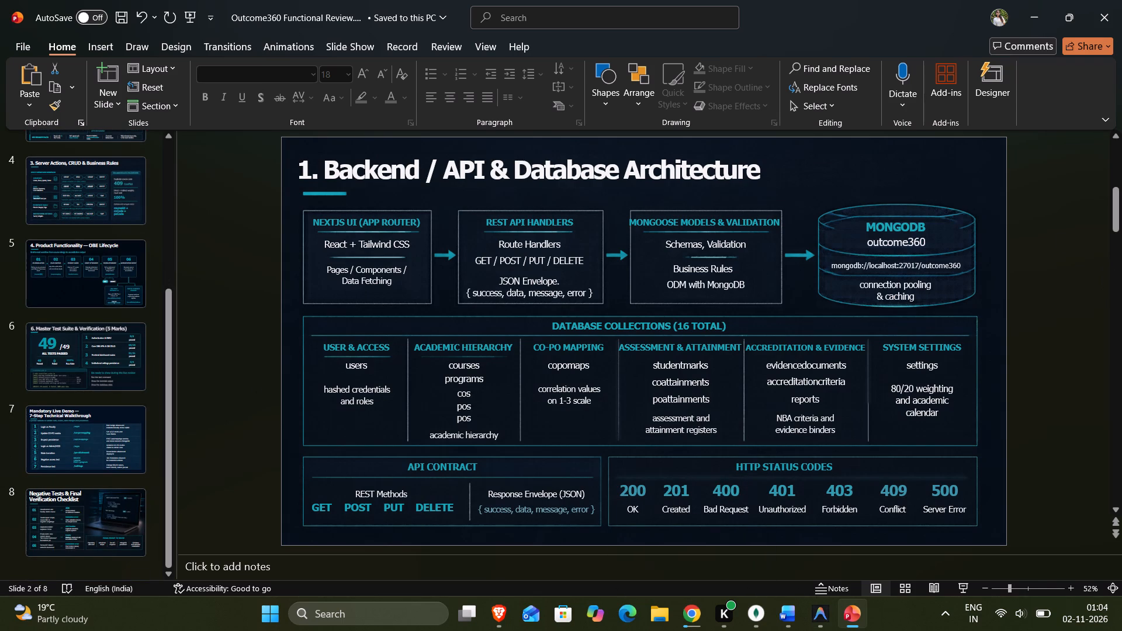
{"action": "left_click", "coordinate": [256, 383]}
{"action": "scroll", "coordinate": [256, 383], "scroll_direction": "up", "scroll_amount": 7}
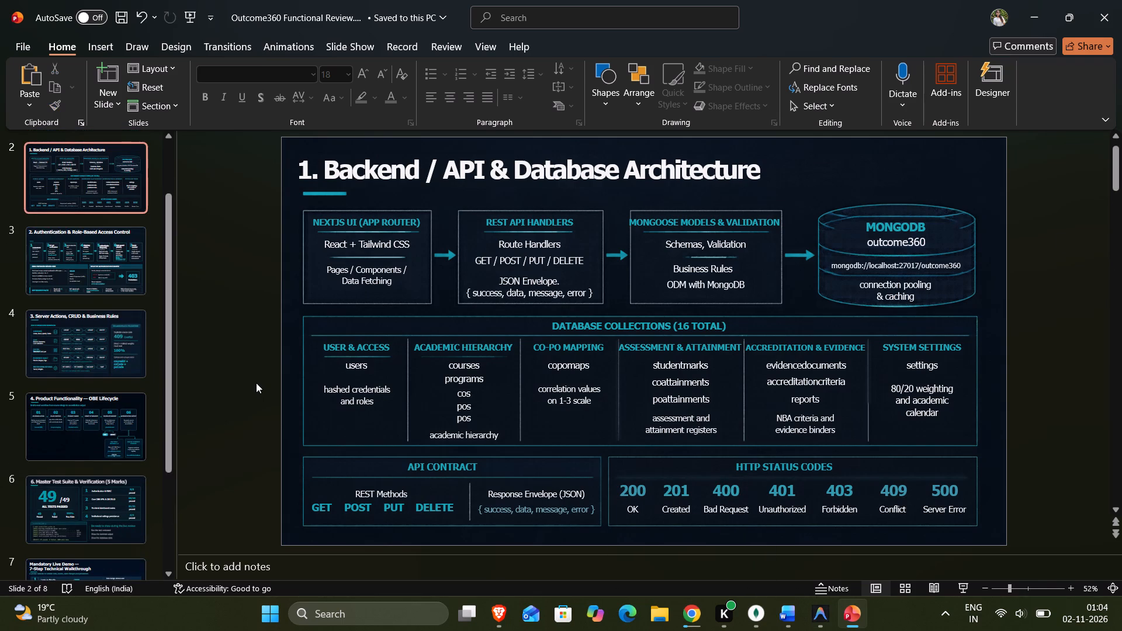
{"action": "scroll", "coordinate": [256, 383], "scroll_direction": "up", "scroll_amount": 5}
Save the presentation.
{"action": "key", "text": "ctrl+s"}
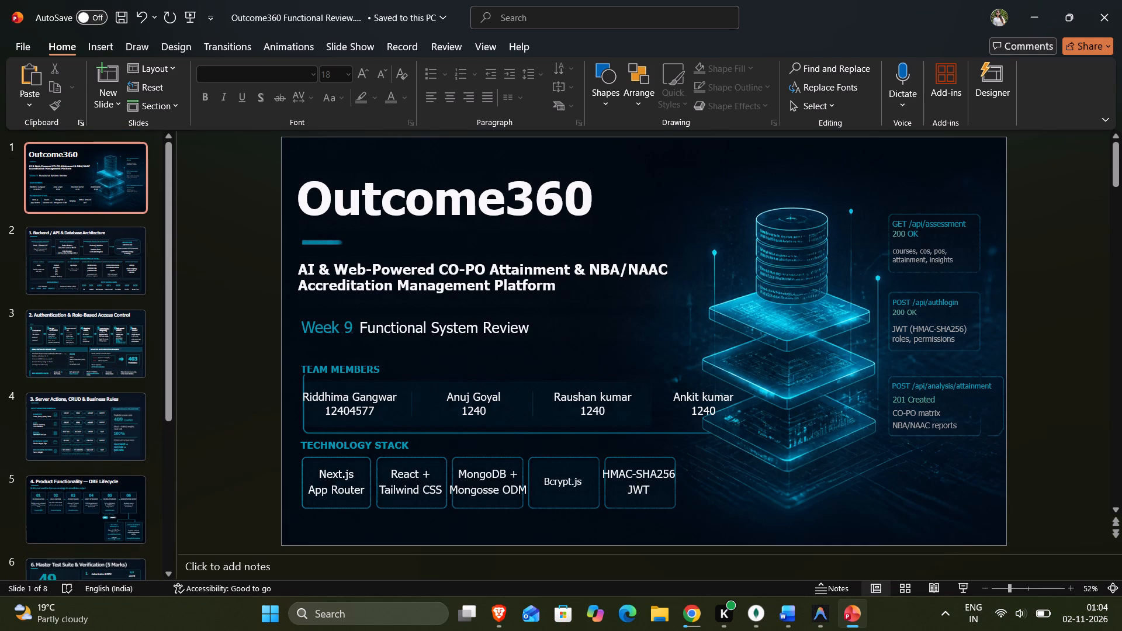
On slide 3, clear the duplicate text over "Read and verify JWT from cookie" in box 5 and over the role names in box 6.
{"action": "scroll", "coordinate": [841, 387], "scroll_direction": "down", "scroll_amount": 1}
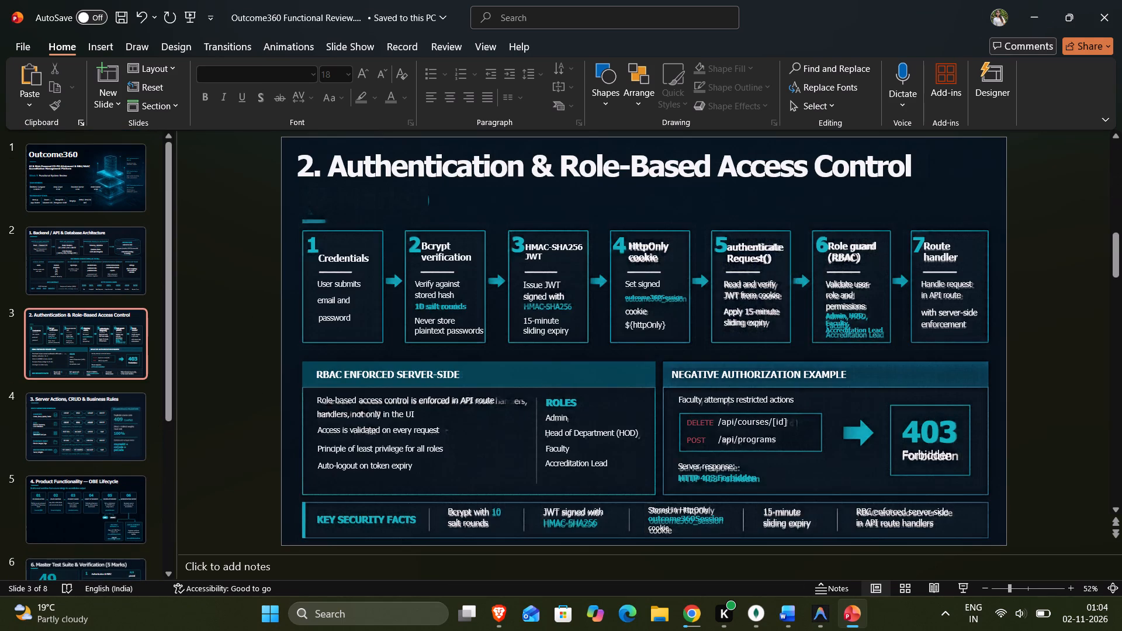
{"action": "left_click", "coordinate": [765, 294]}
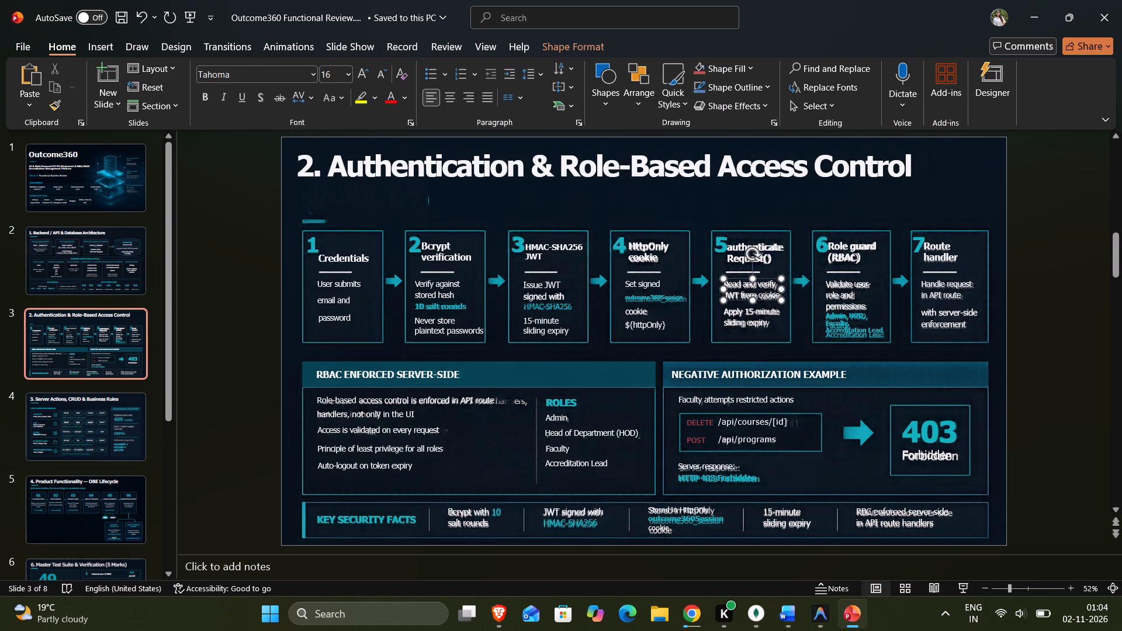
{"action": "key", "text": "ctrl+a"}
{"action": "key", "text": "Delete"}
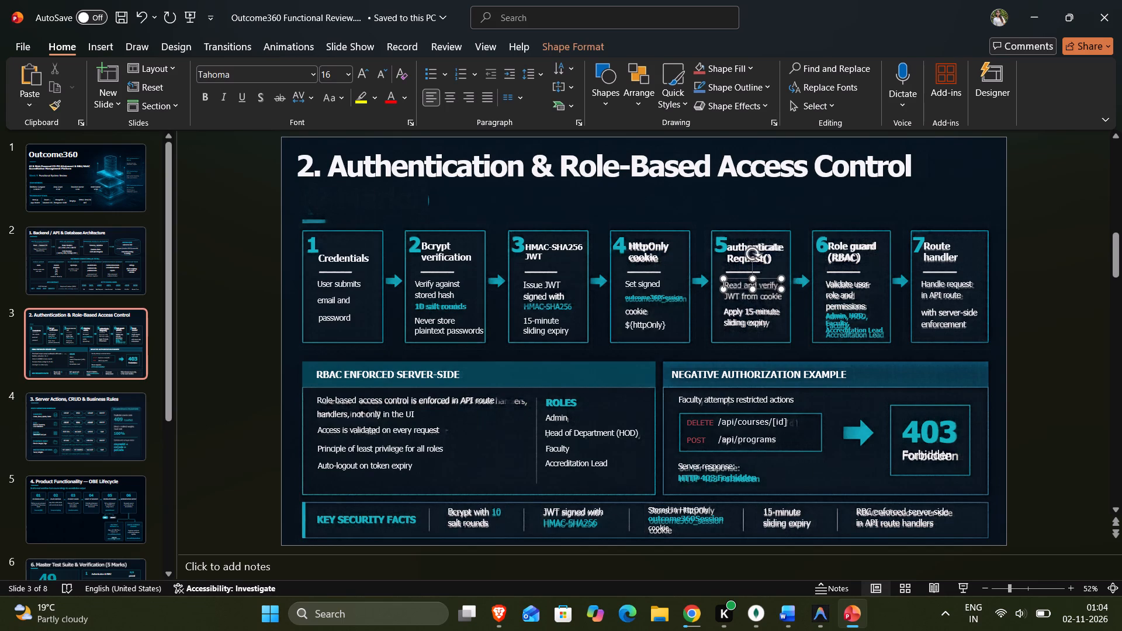
{"action": "left_click", "coordinate": [832, 332]}
{"action": "key", "text": "ctrl+a"}
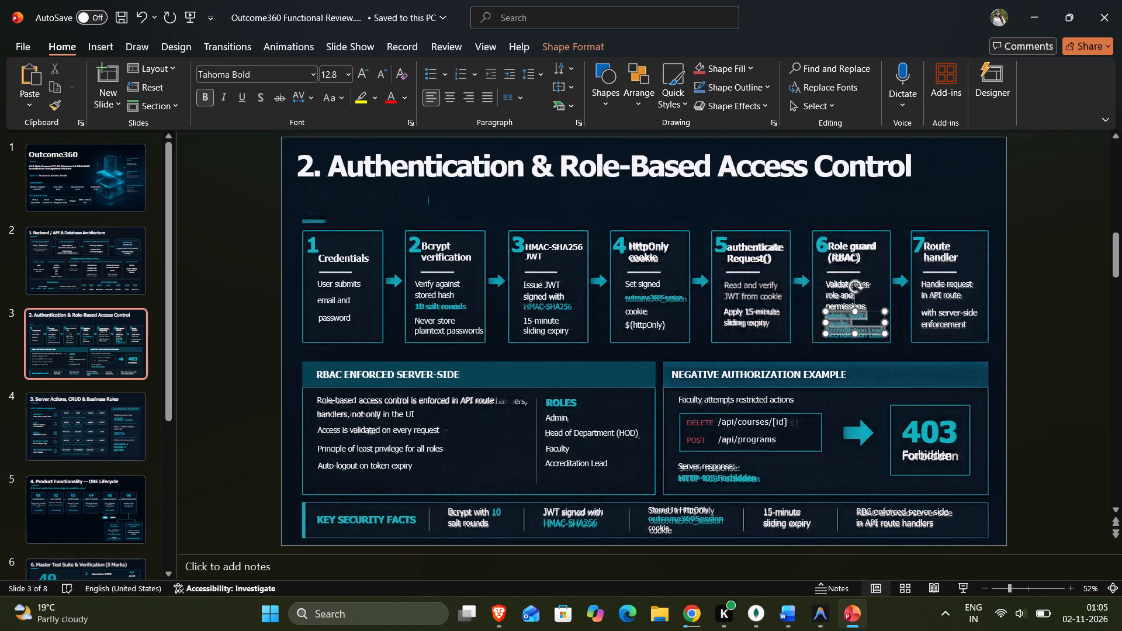
{"action": "key", "text": "Delete"}
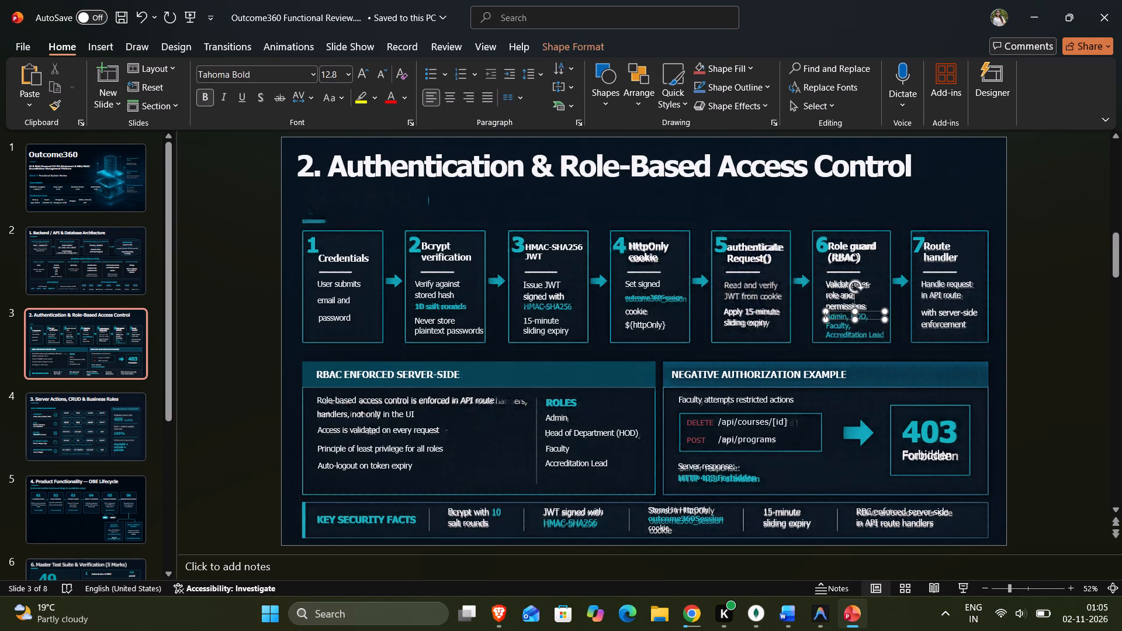
Clear the duplicate text over "Forbidden" below 403 and over "HTTP 403 Forbidden" in the Negative Authorization Example.
{"action": "left_click", "coordinate": [929, 456]}
{"action": "key", "text": "ctrl+a"}
{"action": "key", "text": "Delete"}
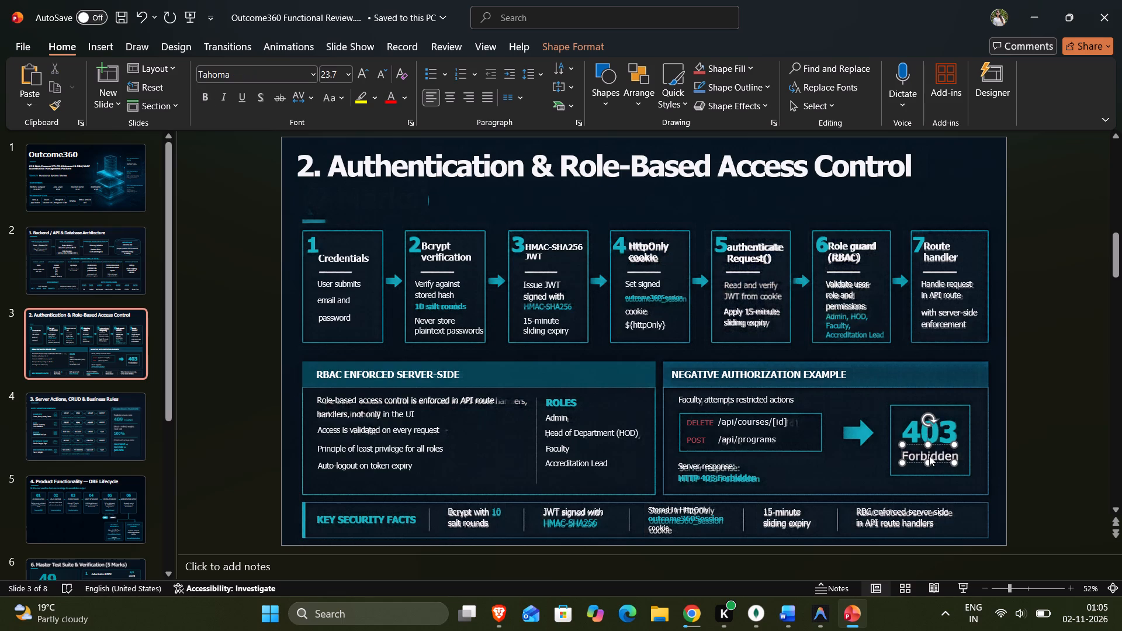
{"action": "left_click", "coordinate": [716, 471]}
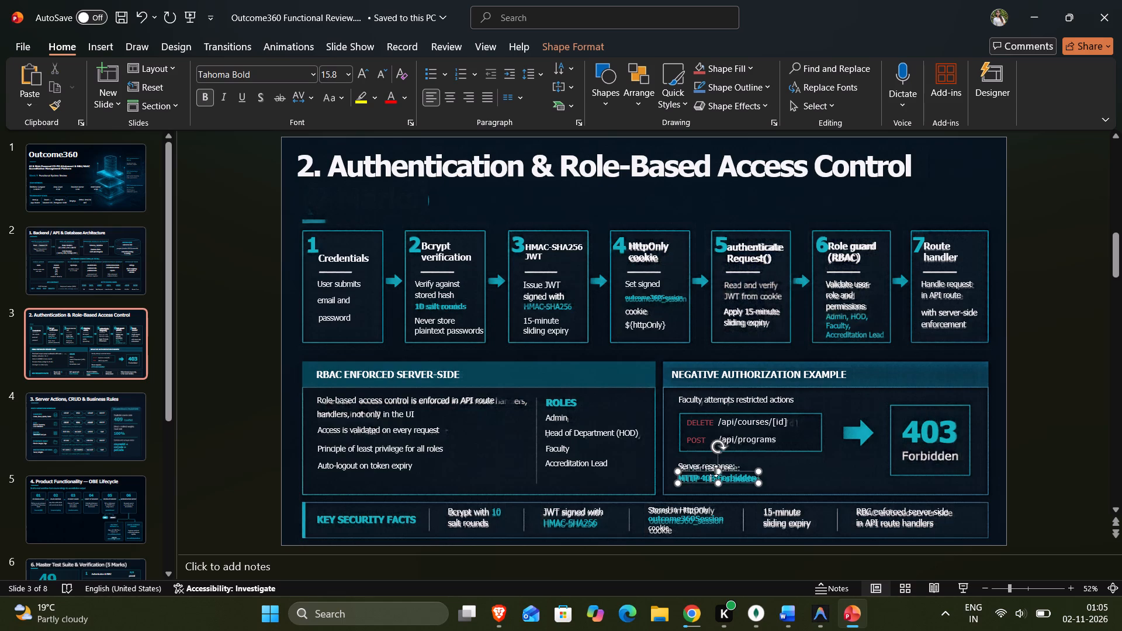
{"action": "key", "text": "ctrl+a"}
{"action": "key", "text": "Delete"}
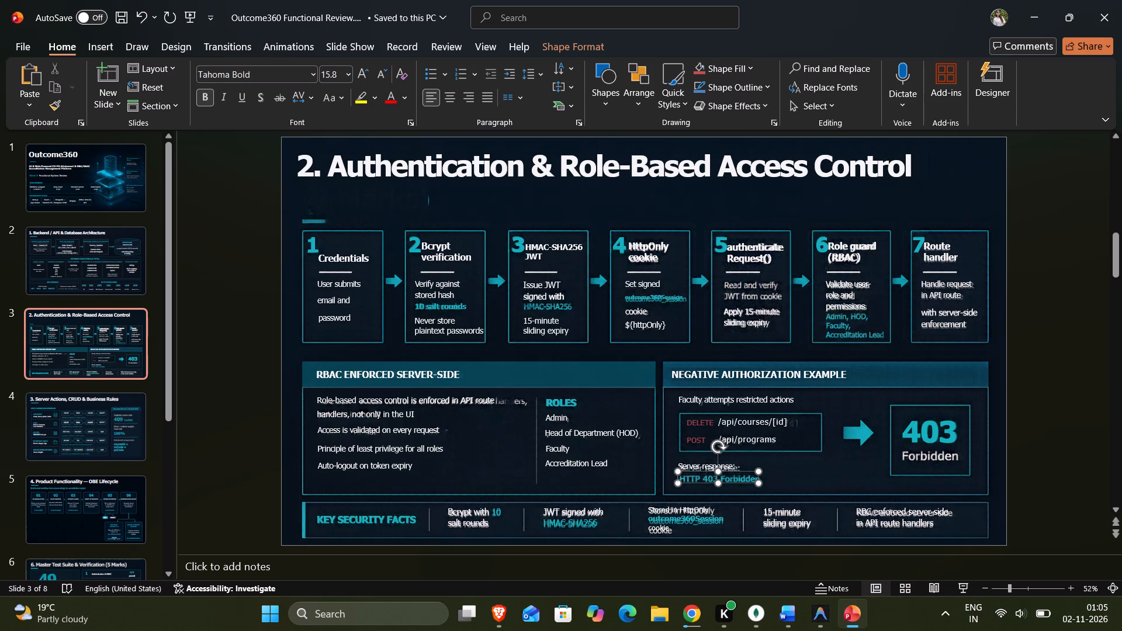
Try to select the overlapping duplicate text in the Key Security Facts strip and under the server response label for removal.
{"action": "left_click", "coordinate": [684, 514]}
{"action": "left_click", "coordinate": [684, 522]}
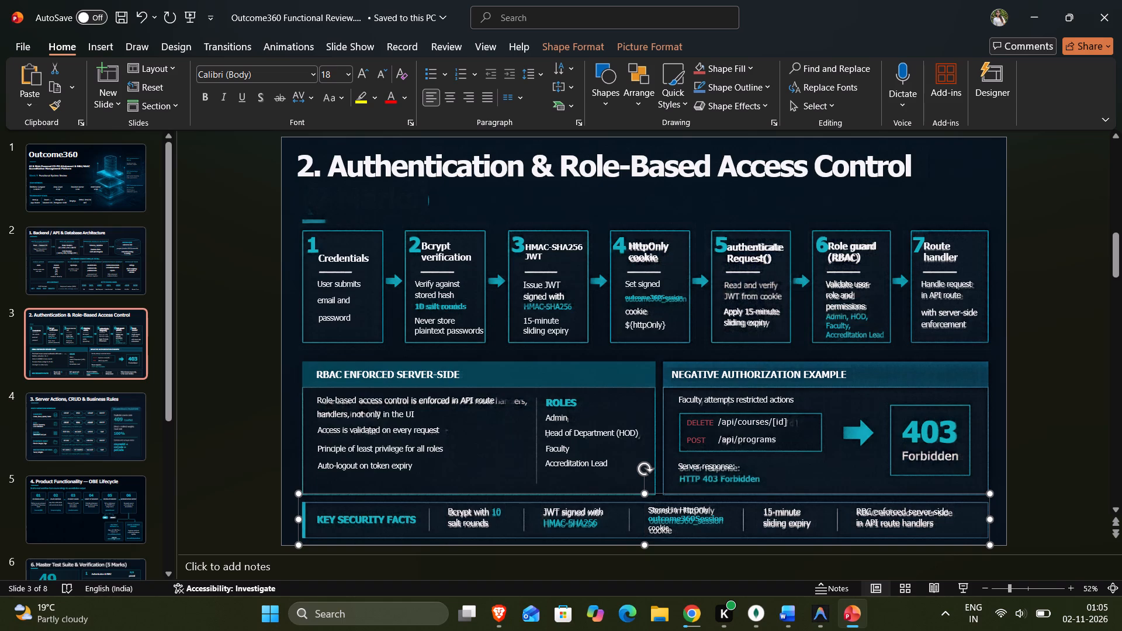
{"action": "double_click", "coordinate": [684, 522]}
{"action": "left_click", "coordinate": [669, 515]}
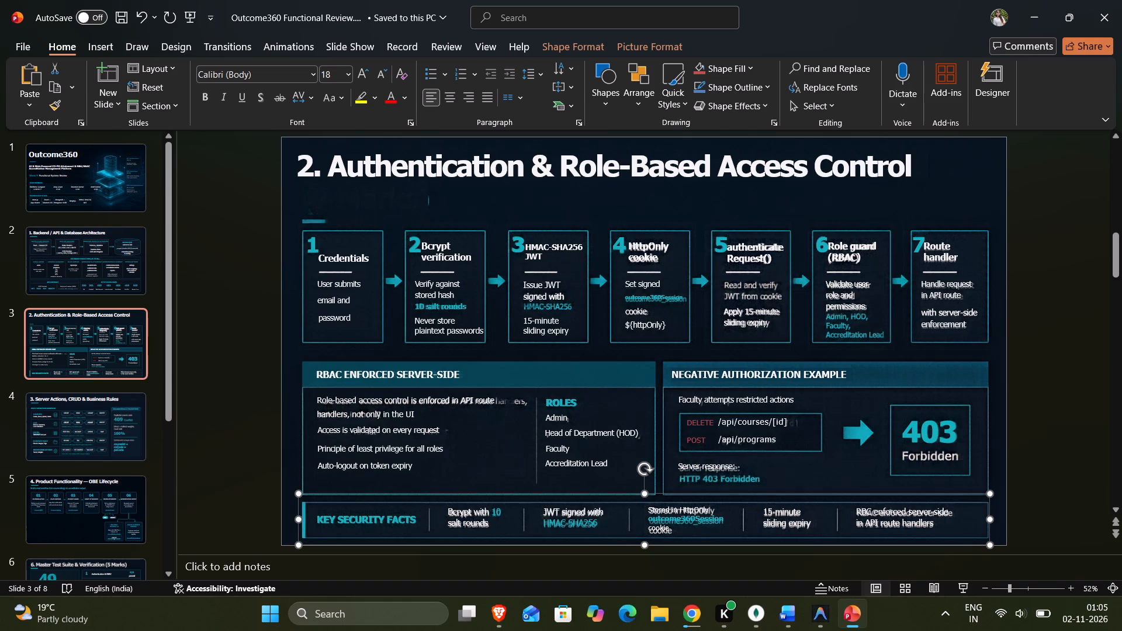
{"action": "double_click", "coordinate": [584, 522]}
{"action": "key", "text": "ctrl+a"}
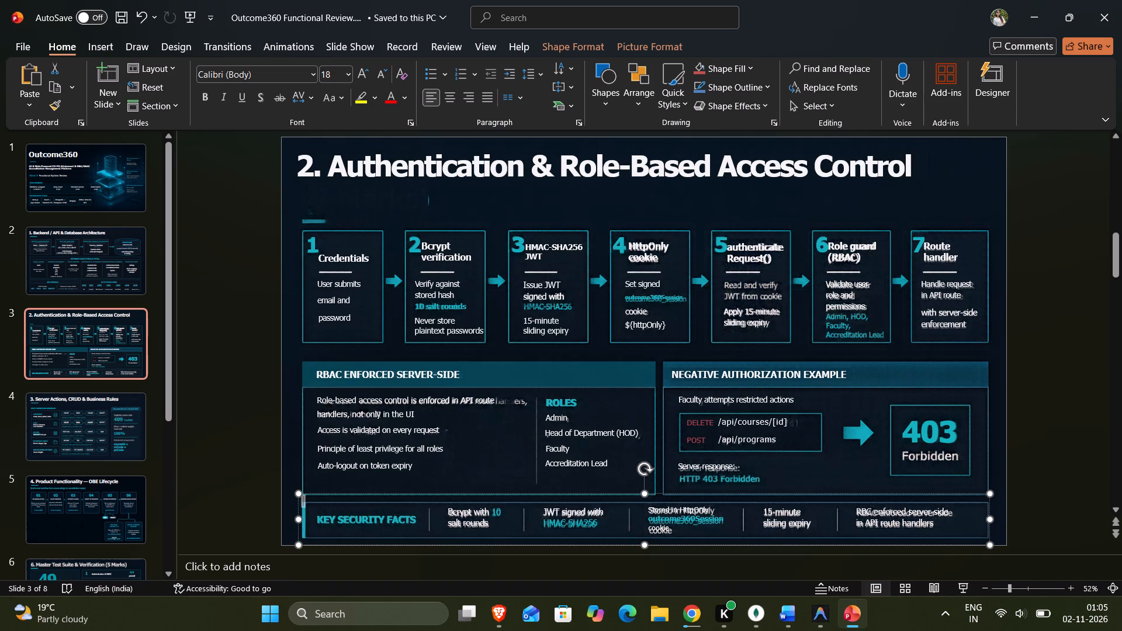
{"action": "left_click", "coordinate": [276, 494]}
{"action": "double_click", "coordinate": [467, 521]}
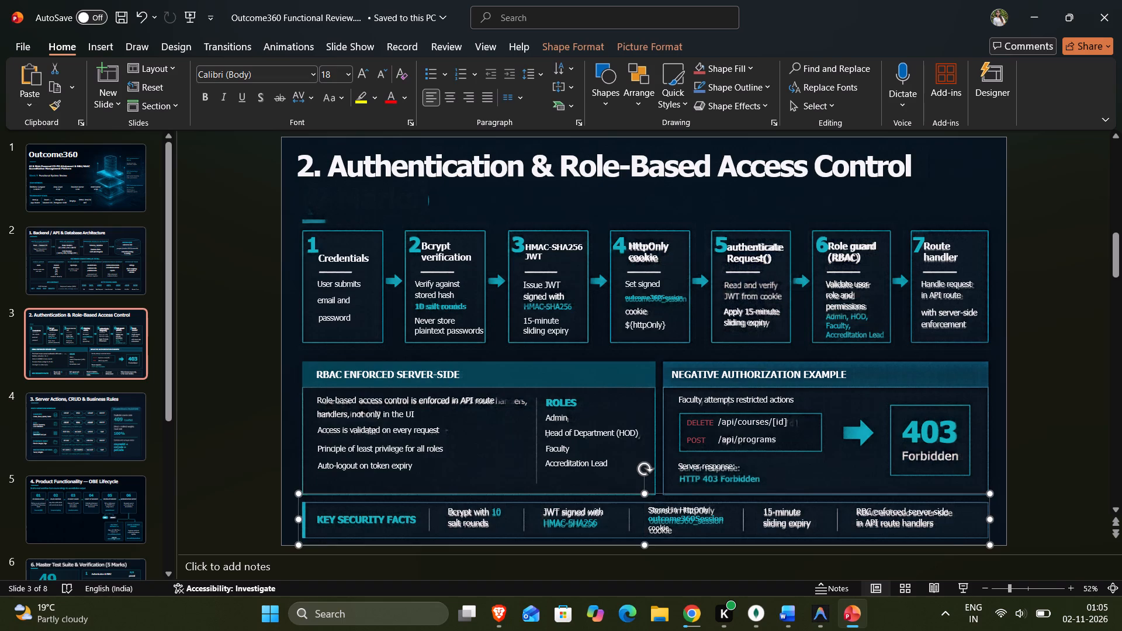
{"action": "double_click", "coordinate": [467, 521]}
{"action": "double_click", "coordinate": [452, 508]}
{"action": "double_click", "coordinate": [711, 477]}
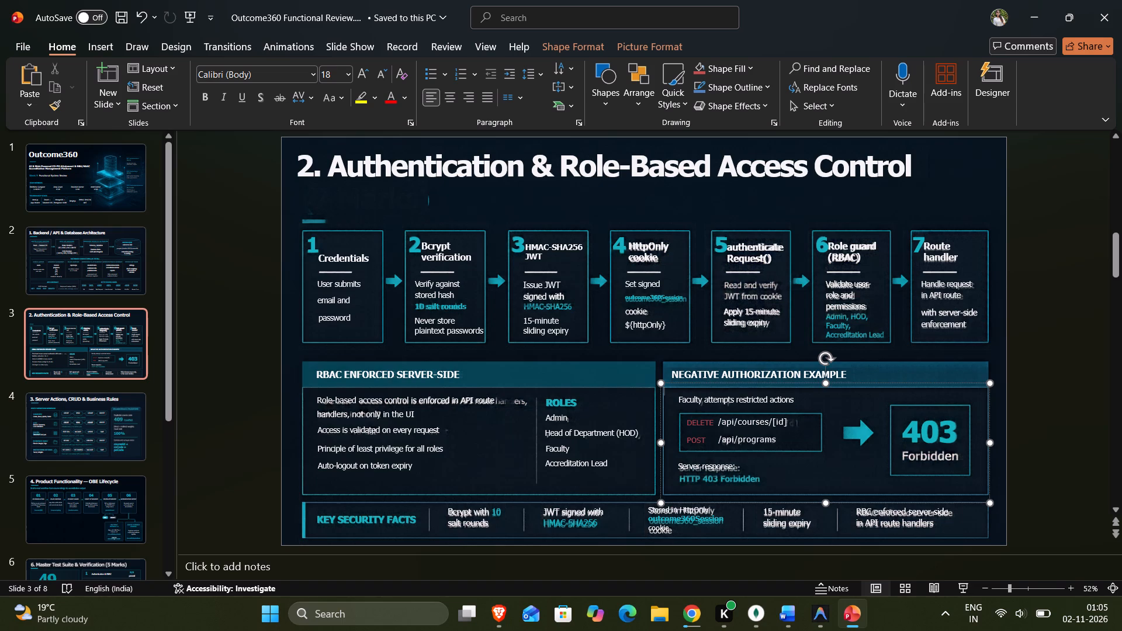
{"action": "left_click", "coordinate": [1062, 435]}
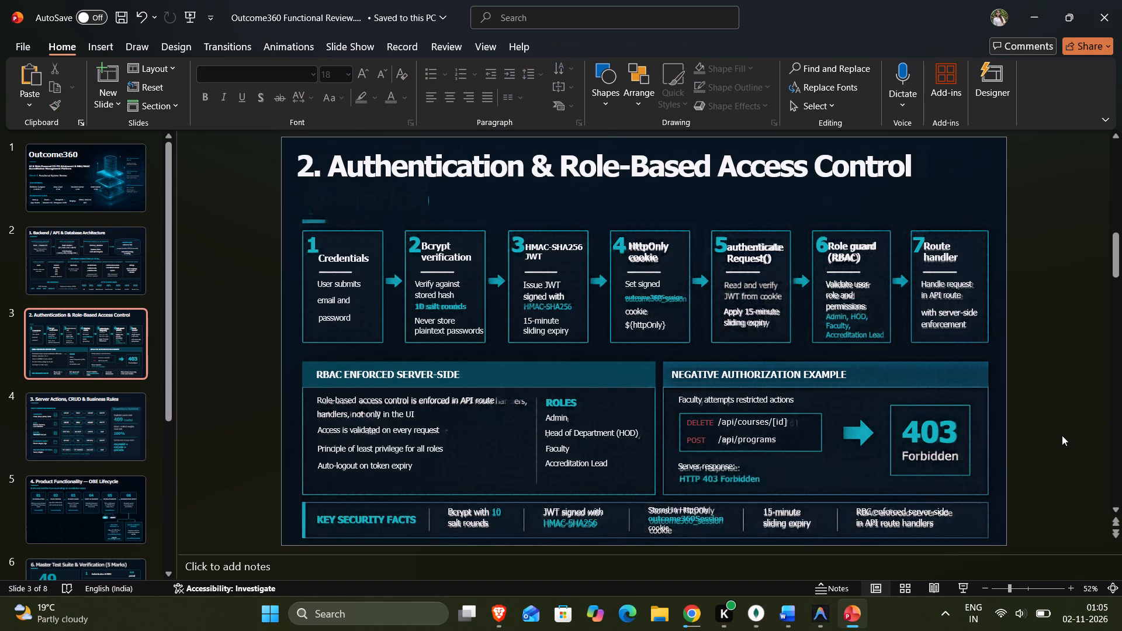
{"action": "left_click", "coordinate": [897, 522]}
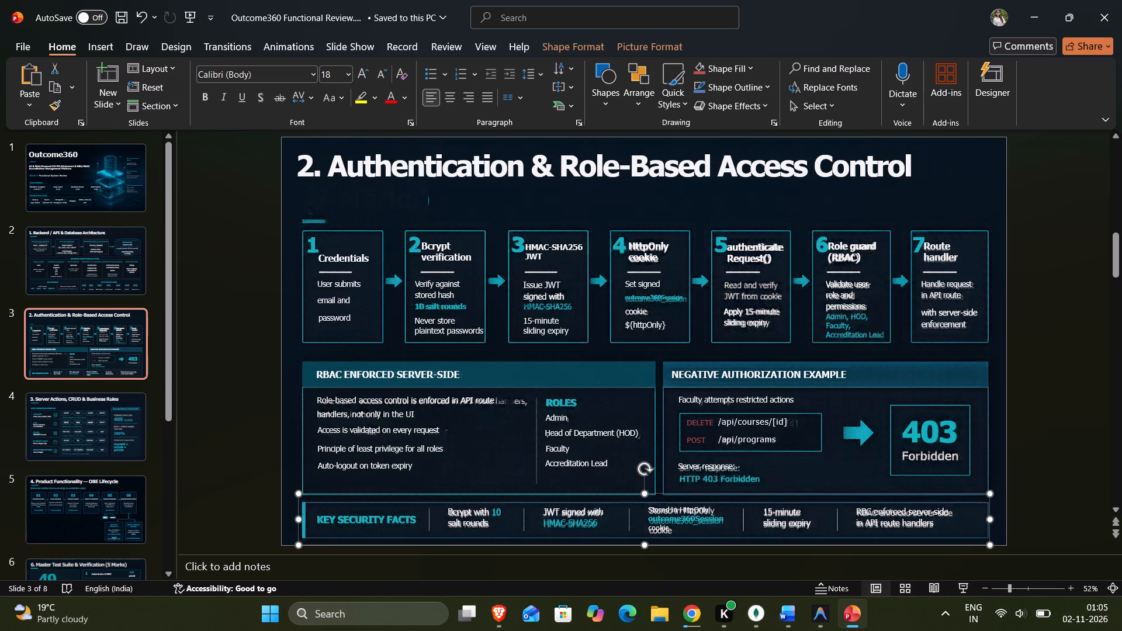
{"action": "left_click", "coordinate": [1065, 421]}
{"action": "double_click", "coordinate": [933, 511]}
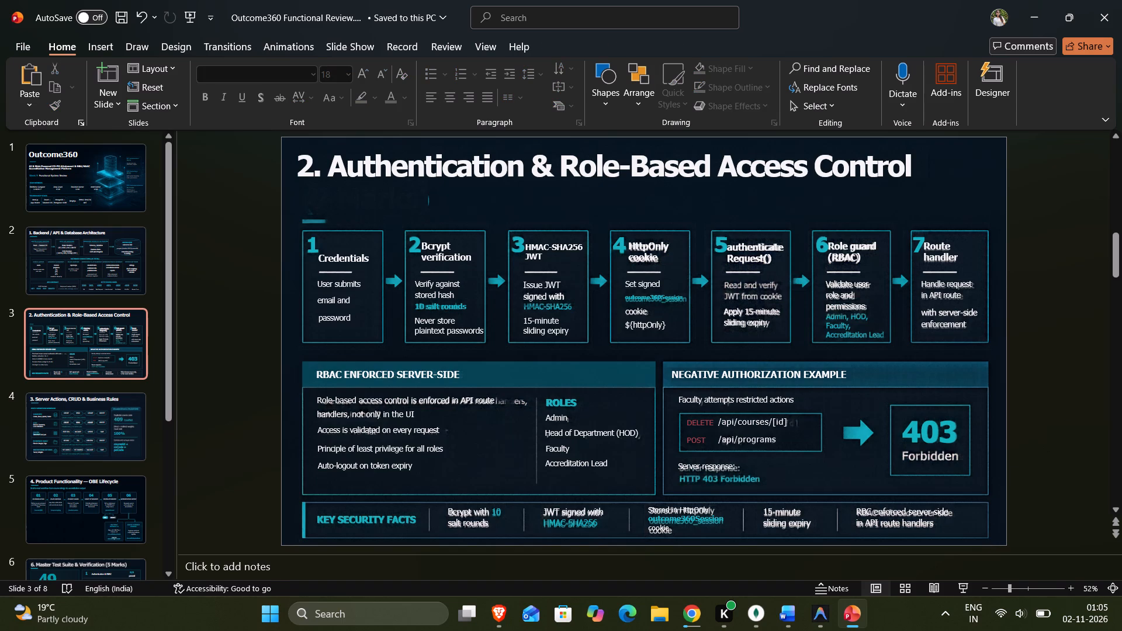
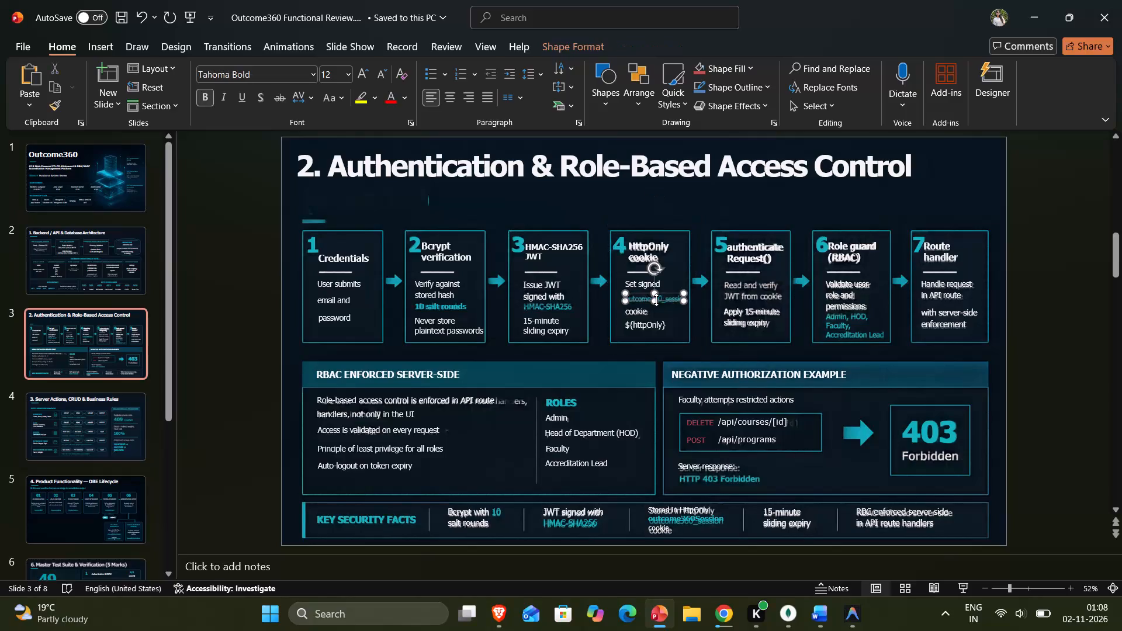
Clear the duplicate text over "Validate user role and permissions" in box 6 and over "Handle request in API route" in box 7.
{"action": "left_click_drag", "start_coordinate": [656, 300], "coordinate": [834, 320]}
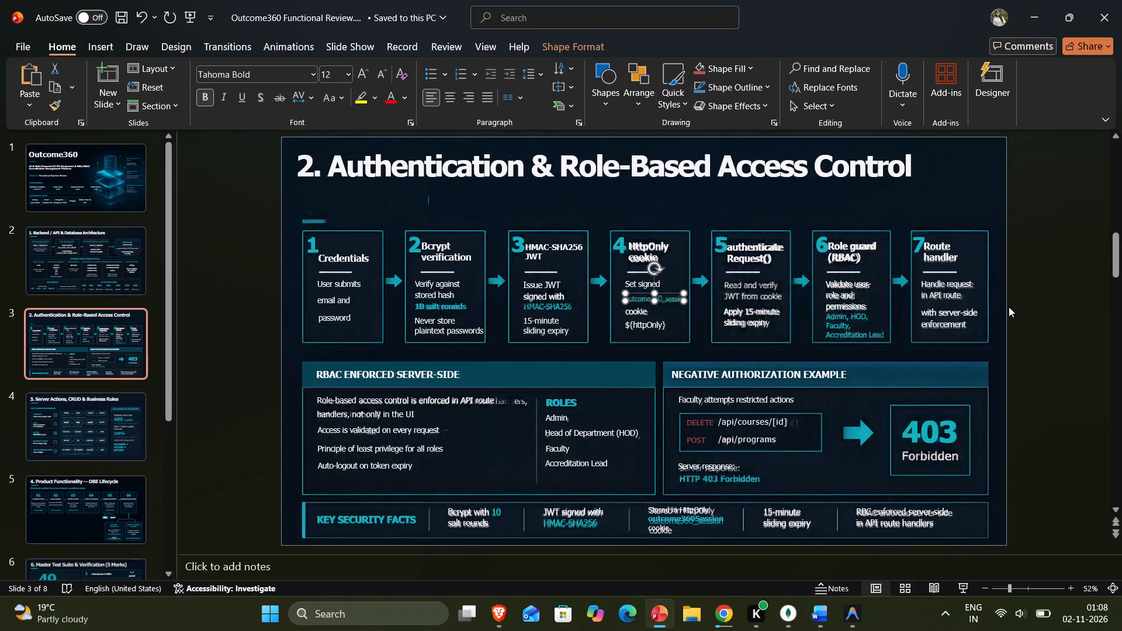
{"action": "left_click", "coordinate": [1023, 306]}
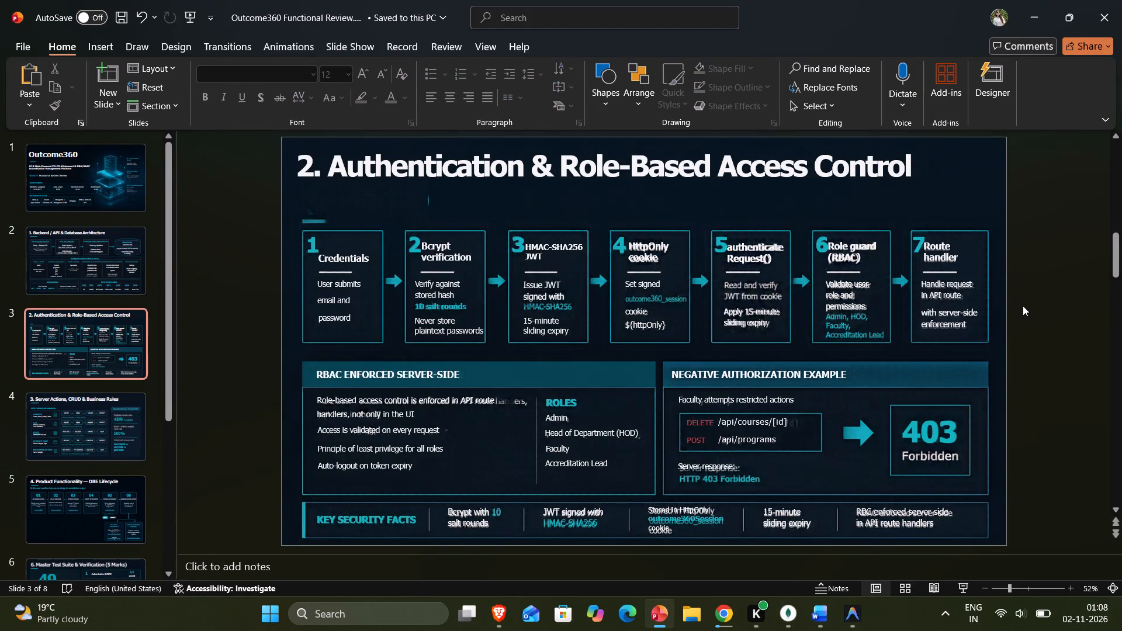
{"action": "left_click", "coordinate": [847, 292]}
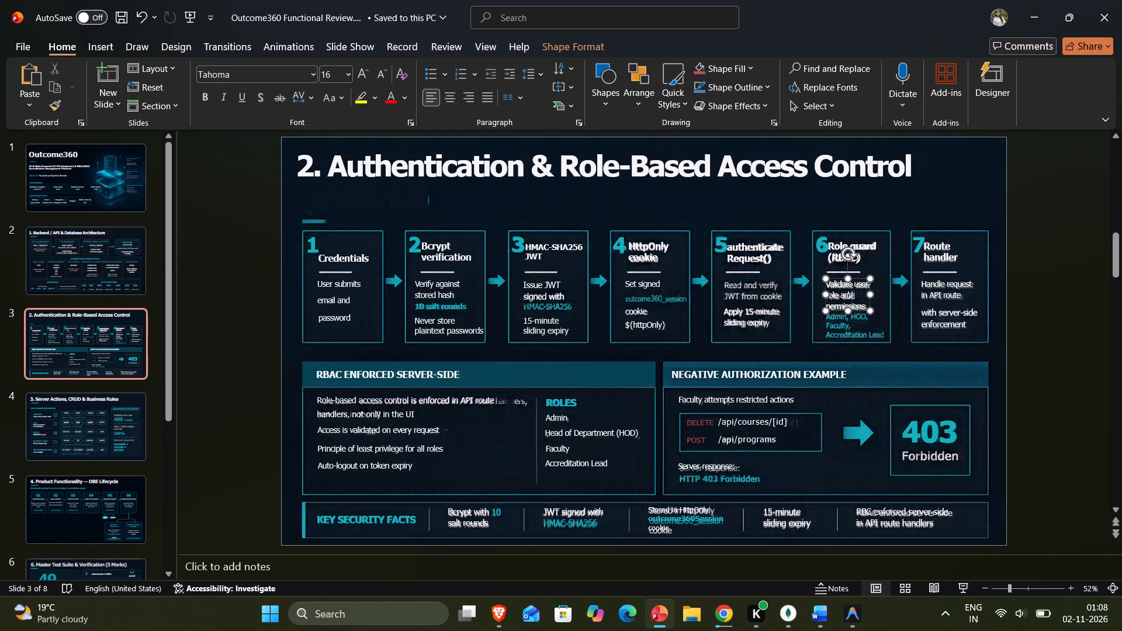
{"action": "key", "text": "ctrl+a"}
{"action": "key", "text": "Delete"}
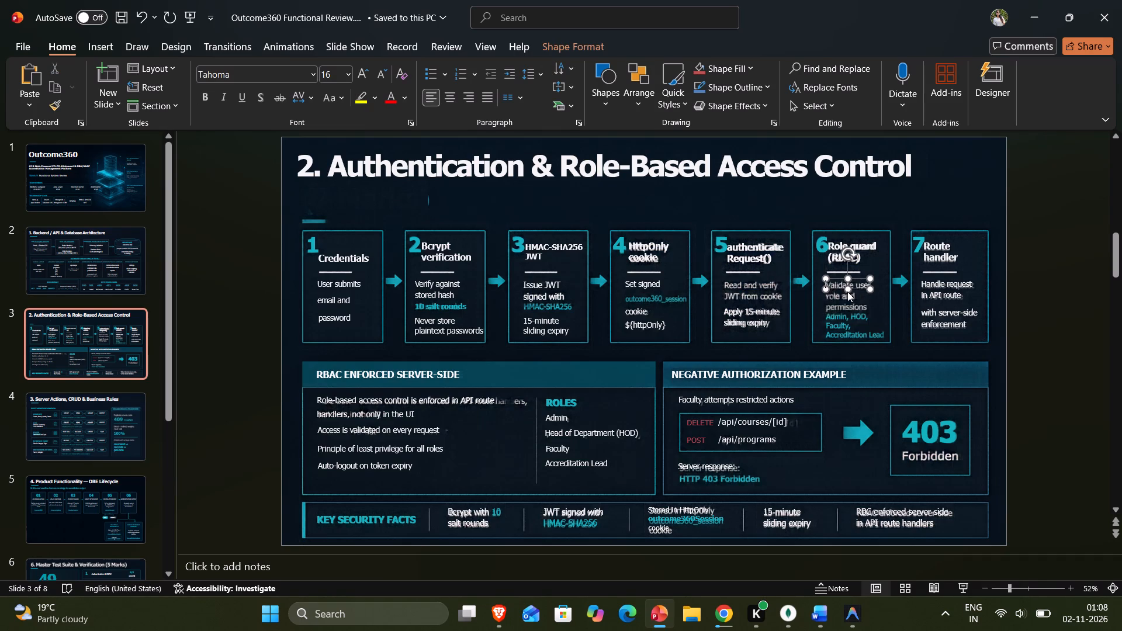
{"action": "left_click", "coordinate": [1028, 318]}
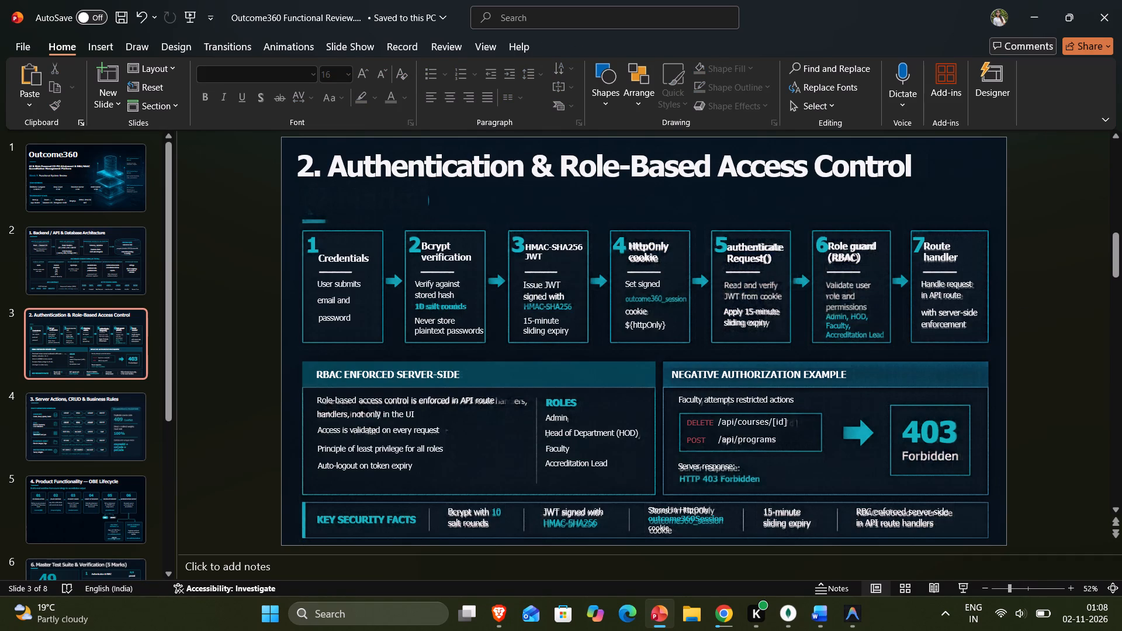
{"action": "left_click", "coordinate": [948, 290]}
{"action": "key", "text": "ctrl+a"}
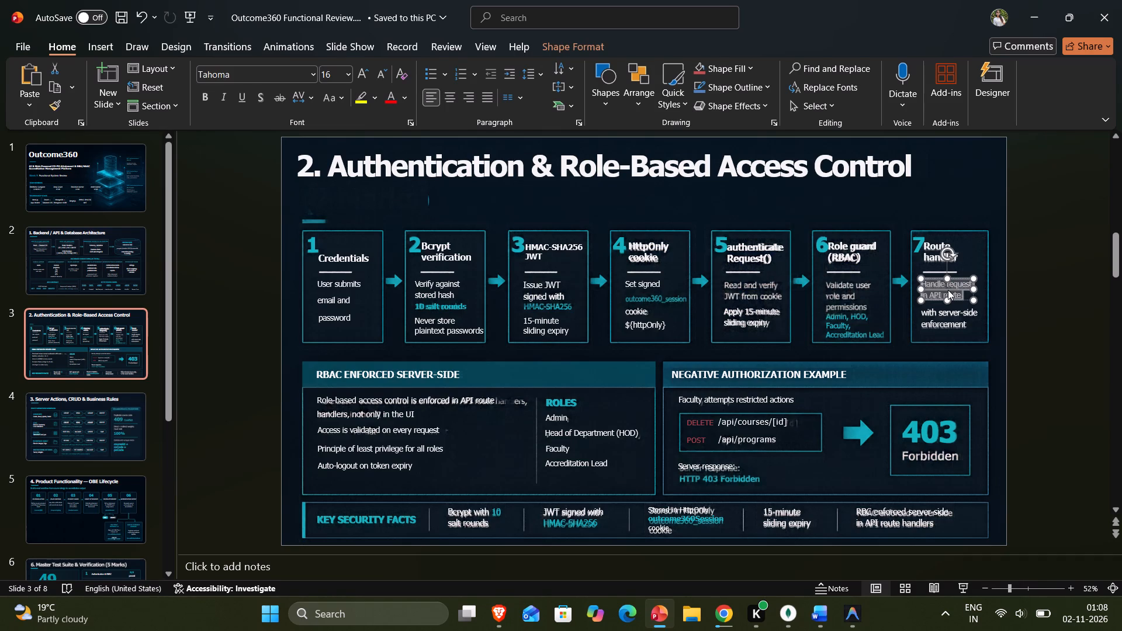
{"action": "key", "text": "Delete"}
{"action": "left_click", "coordinate": [1093, 342]}
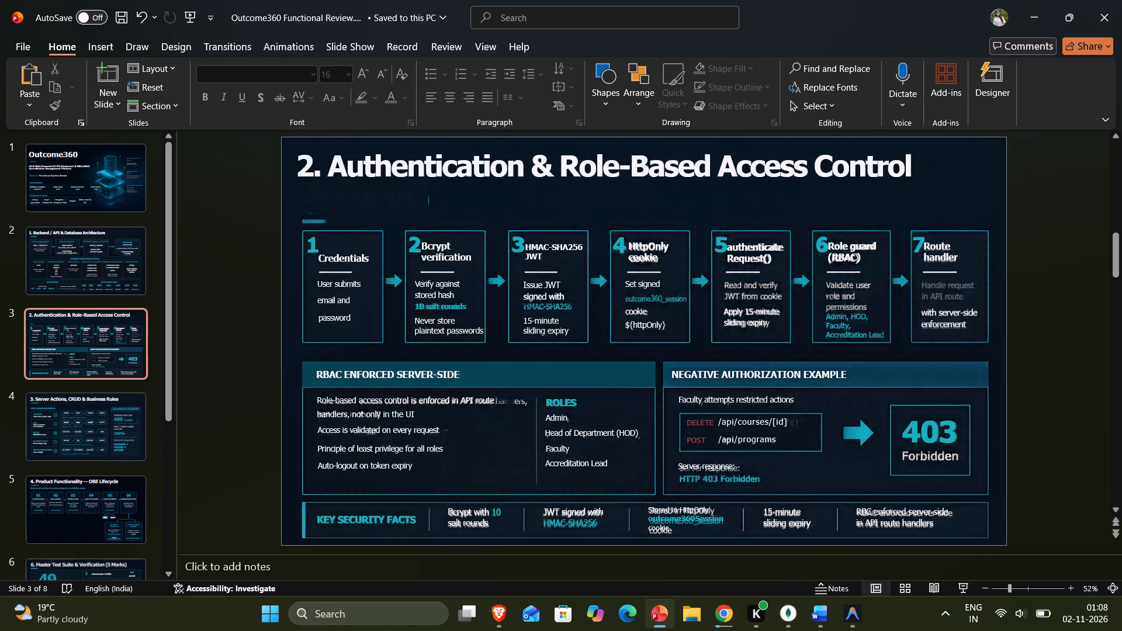
Delete the picture overlaying the Key Security Facts strip.
{"action": "left_click", "coordinate": [908, 511]}
{"action": "double_click", "coordinate": [882, 521]}
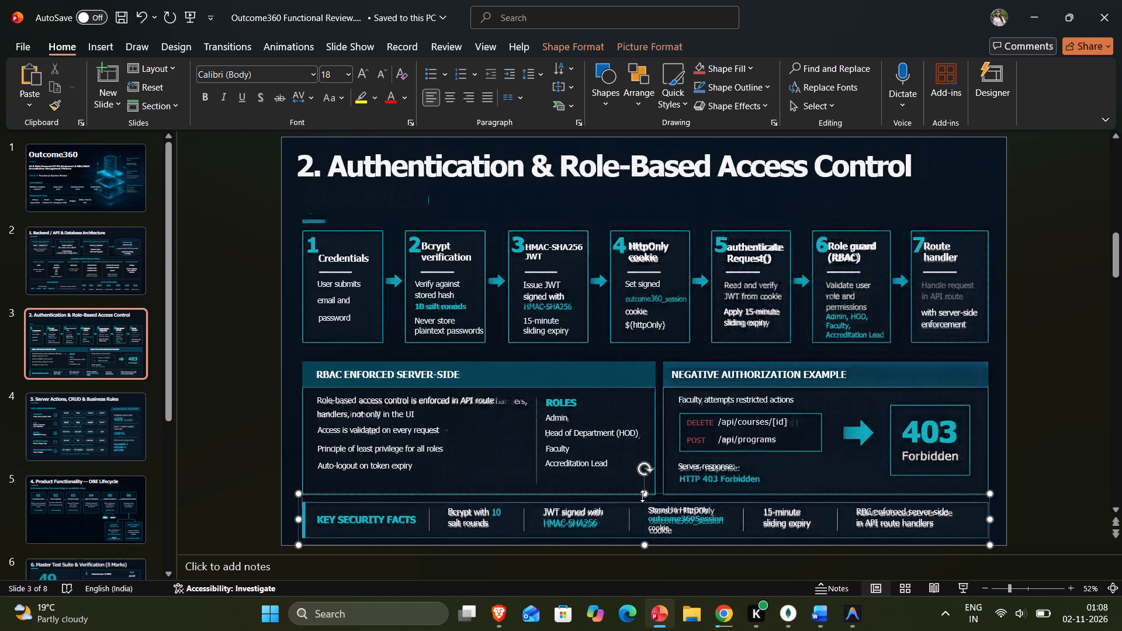
{"action": "left_click_drag", "start_coordinate": [646, 498], "coordinate": [674, 501]}
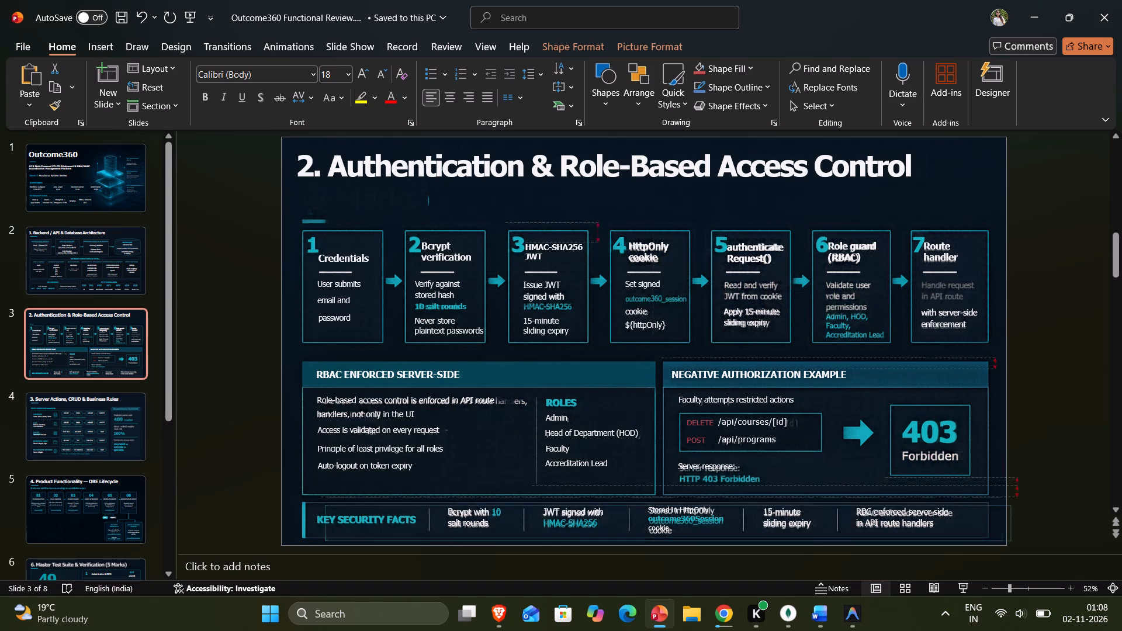
{"action": "left_click_drag", "start_coordinate": [674, 501], "coordinate": [704, 536]}
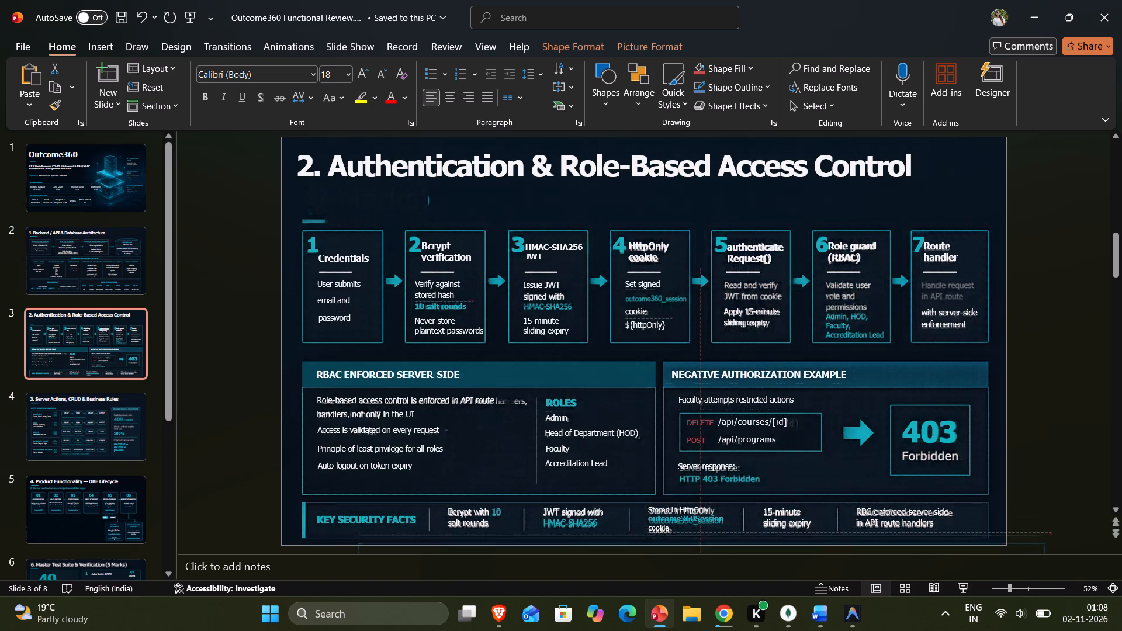
{"action": "left_click_drag", "start_coordinate": [704, 536], "coordinate": [637, 493]}
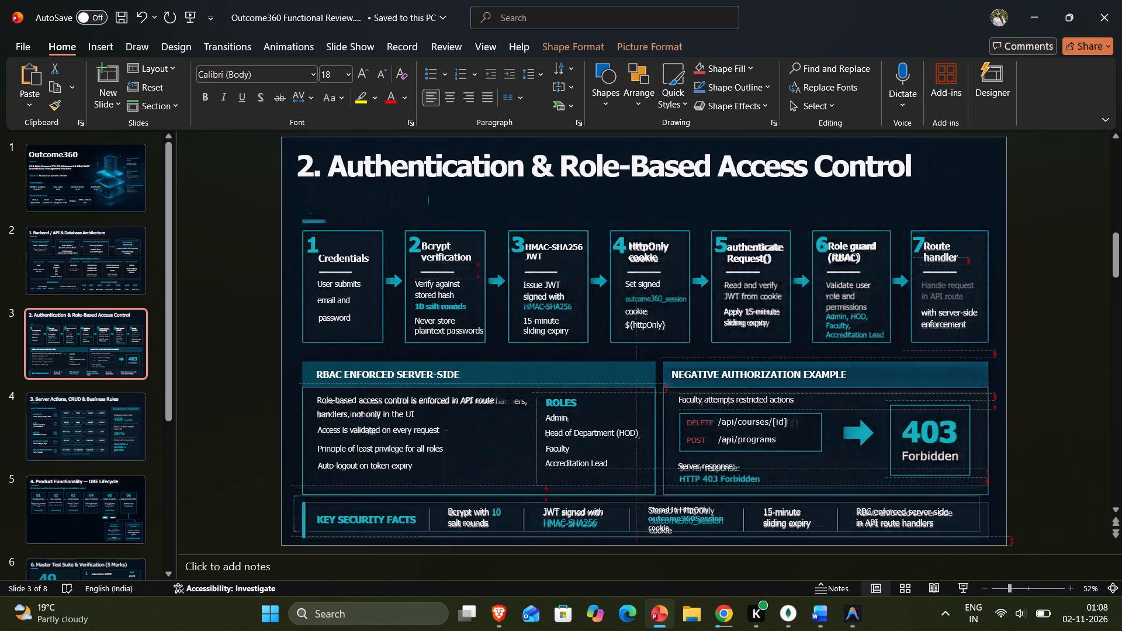
{"action": "left_click_drag", "start_coordinate": [637, 493], "coordinate": [653, 506]}
{"action": "key", "text": "Delete"}
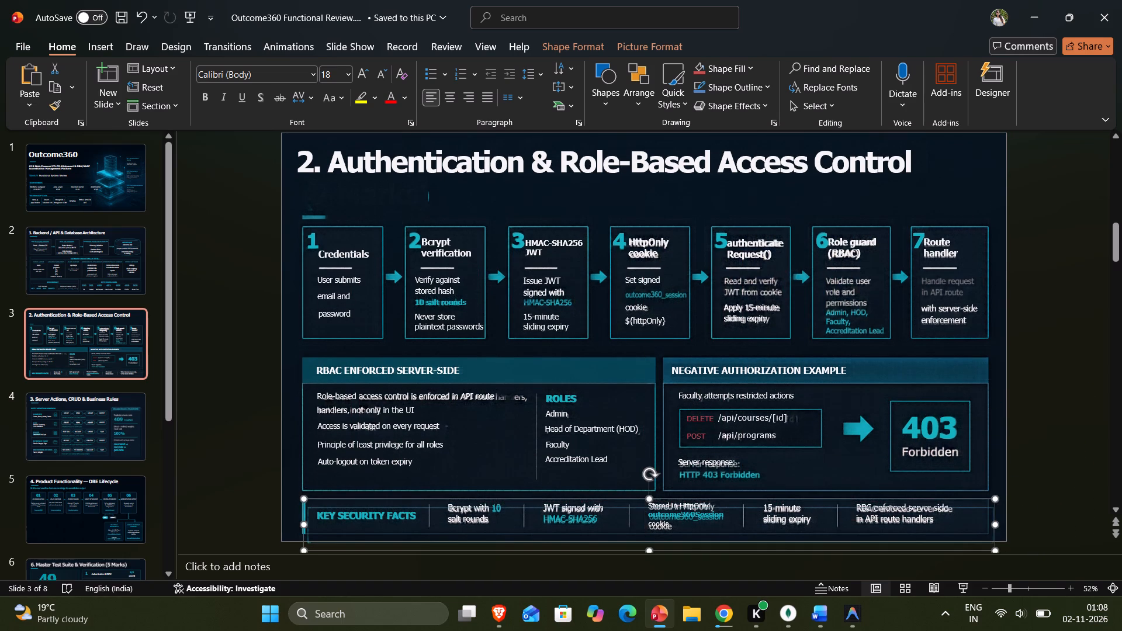
In the Key Security Facts strip, clear the duplicate text over the HMAC-SHA256 JWT, Bcrypt salt rounds and HttpOnly session cookie facts.
{"action": "left_click", "coordinate": [570, 515]}
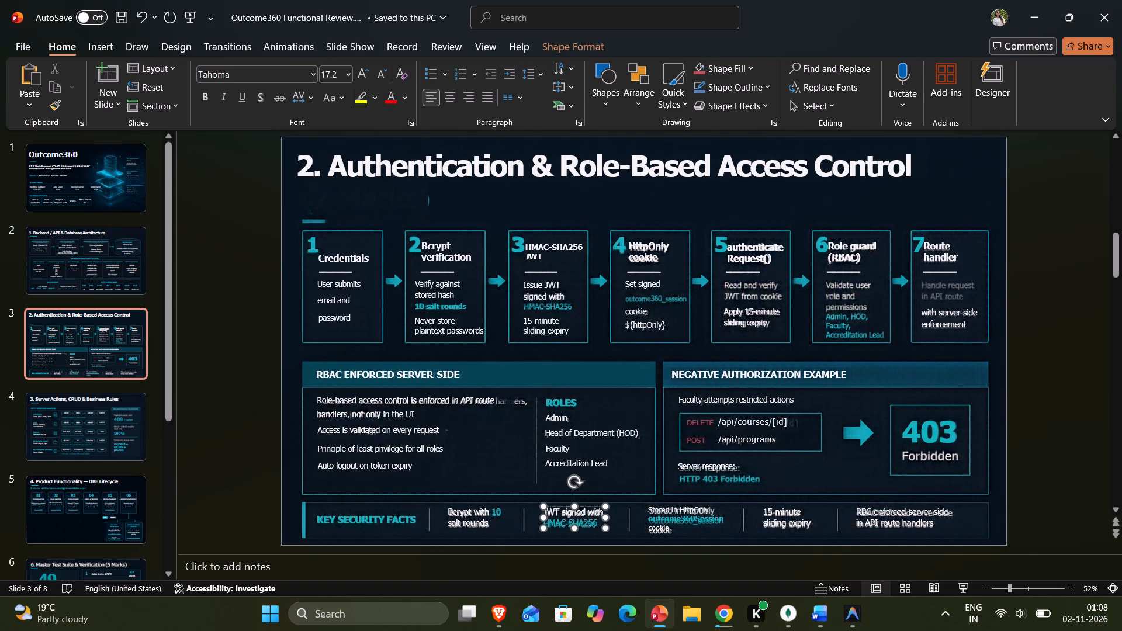
{"action": "key", "text": "ctrl+a"}
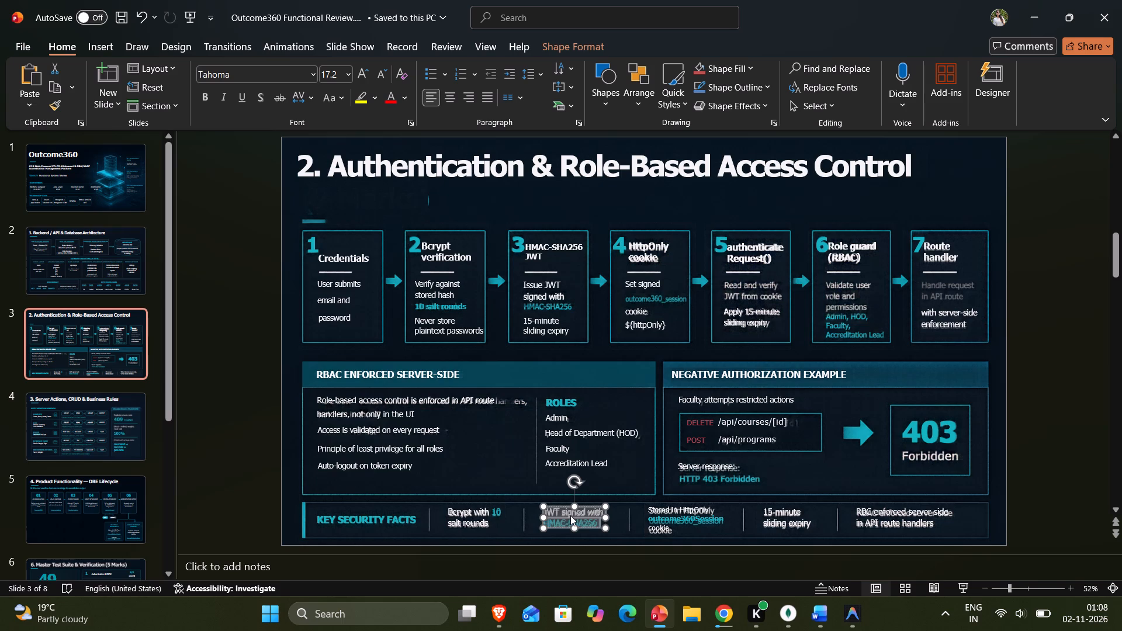
{"action": "key", "text": "Delete"}
{"action": "left_click", "coordinate": [475, 519]}
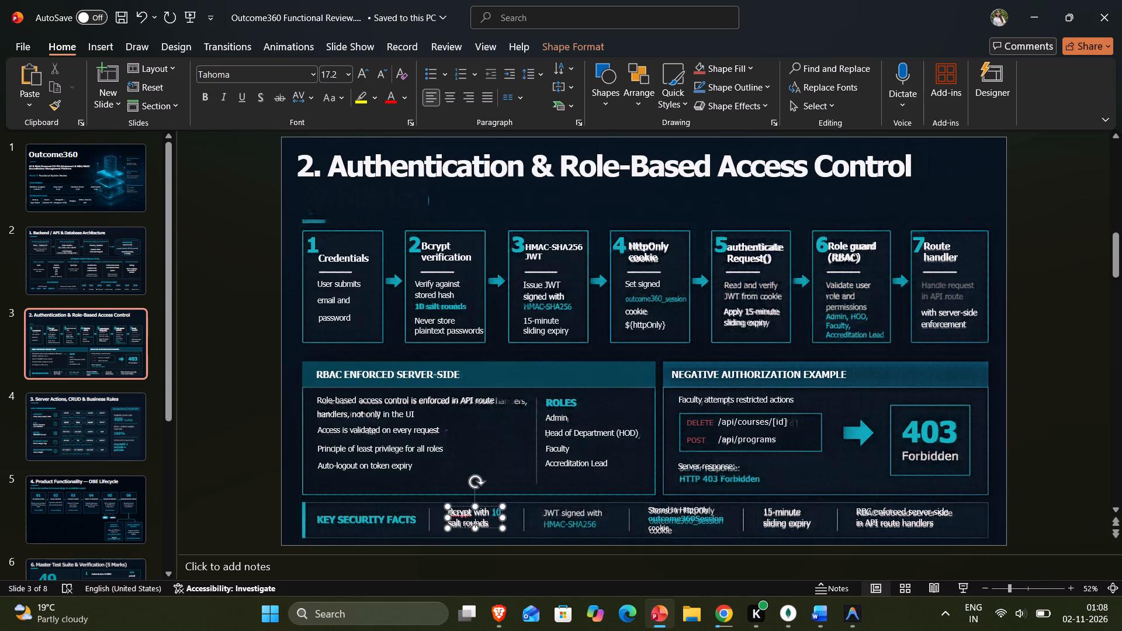
{"action": "key", "text": "ctrl+a"}
{"action": "key", "text": "Delete"}
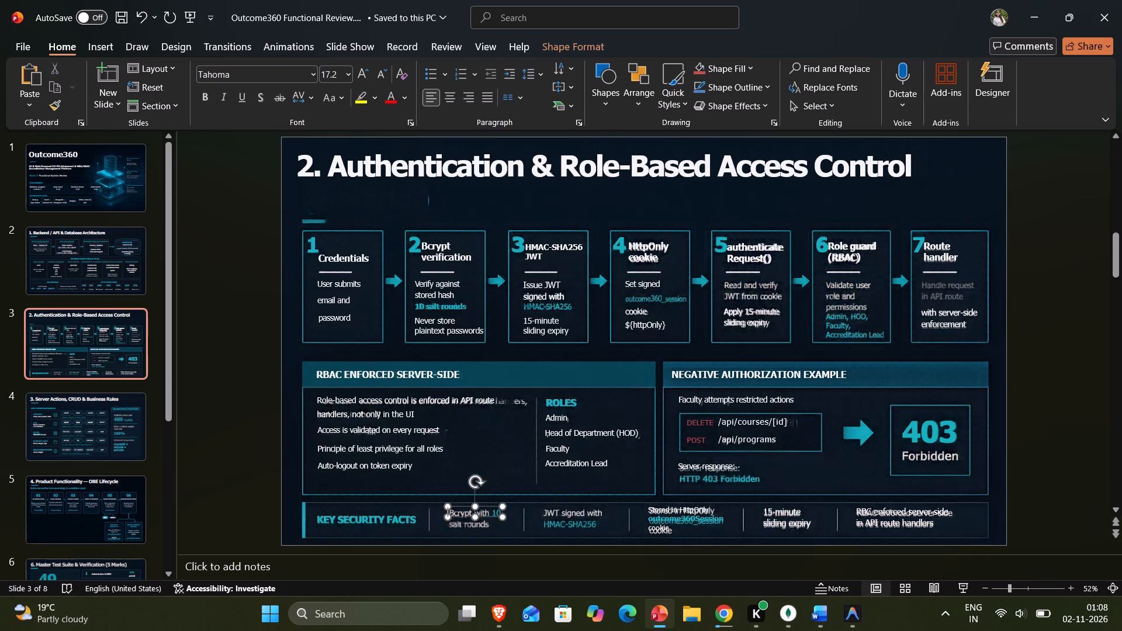
{"action": "left_click", "coordinate": [690, 521]}
{"action": "key", "text": "ctrl+a"}
{"action": "key", "text": "Delete"}
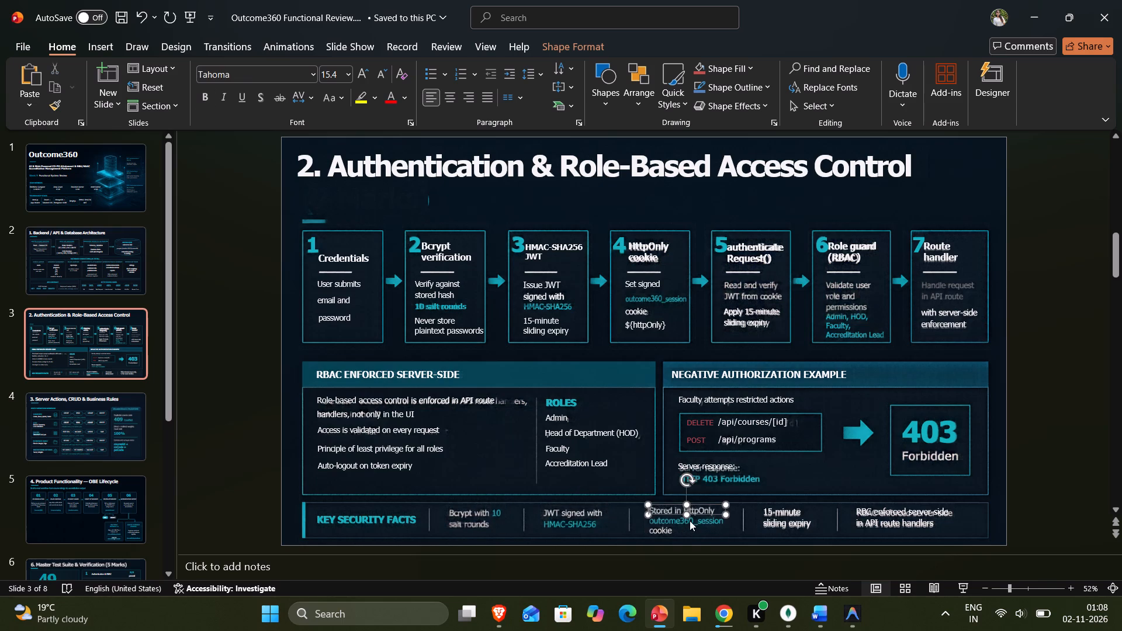
Clear the duplicate text over "15-minute sliding expiry" and "RBAC enforced server-side in API route handlers" in the Key Security Facts strip.
{"action": "left_click", "coordinate": [789, 524]}
{"action": "key", "text": "ctrl+a"}
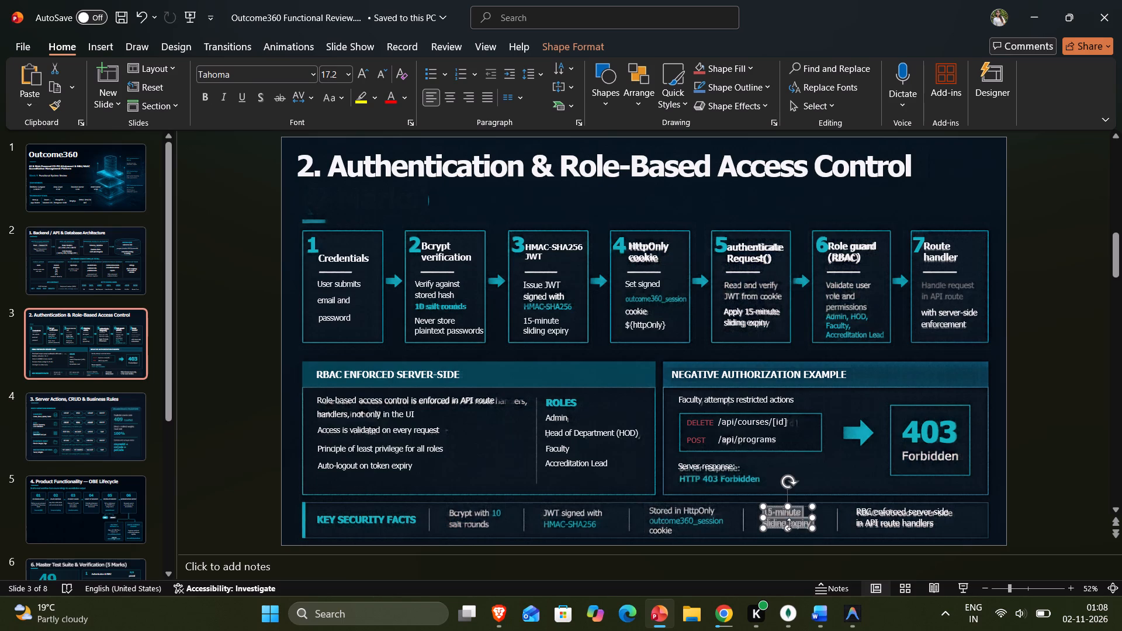
{"action": "key", "text": "Delete"}
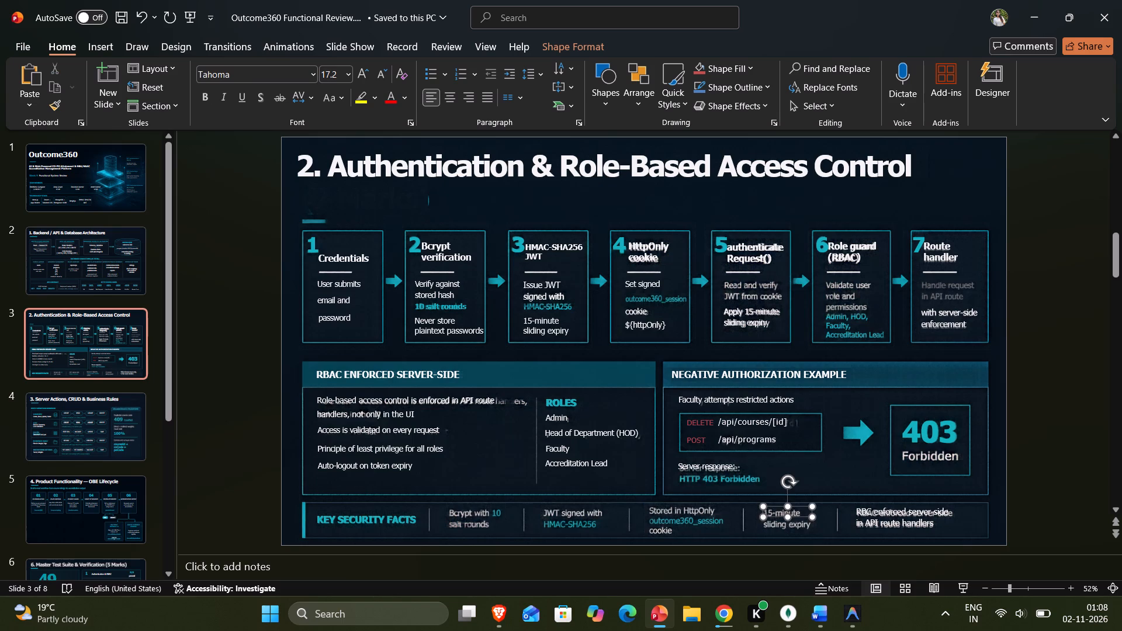
{"action": "left_click", "coordinate": [871, 525]}
{"action": "key", "text": "ctrl+a"}
{"action": "key", "text": "Delete"}
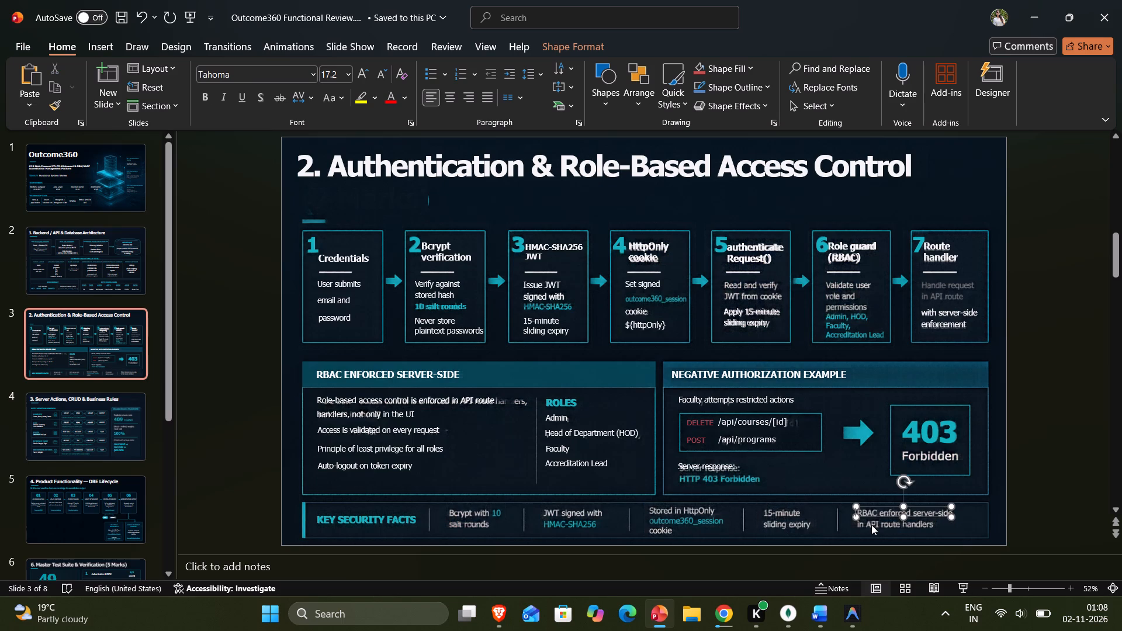
{"action": "left_click", "coordinate": [1023, 445]}
On slide 4, select the duplicate text over "UPDATE" in the COS row for removal.
{"action": "scroll", "coordinate": [1023, 445], "scroll_direction": "down", "scroll_amount": 1}
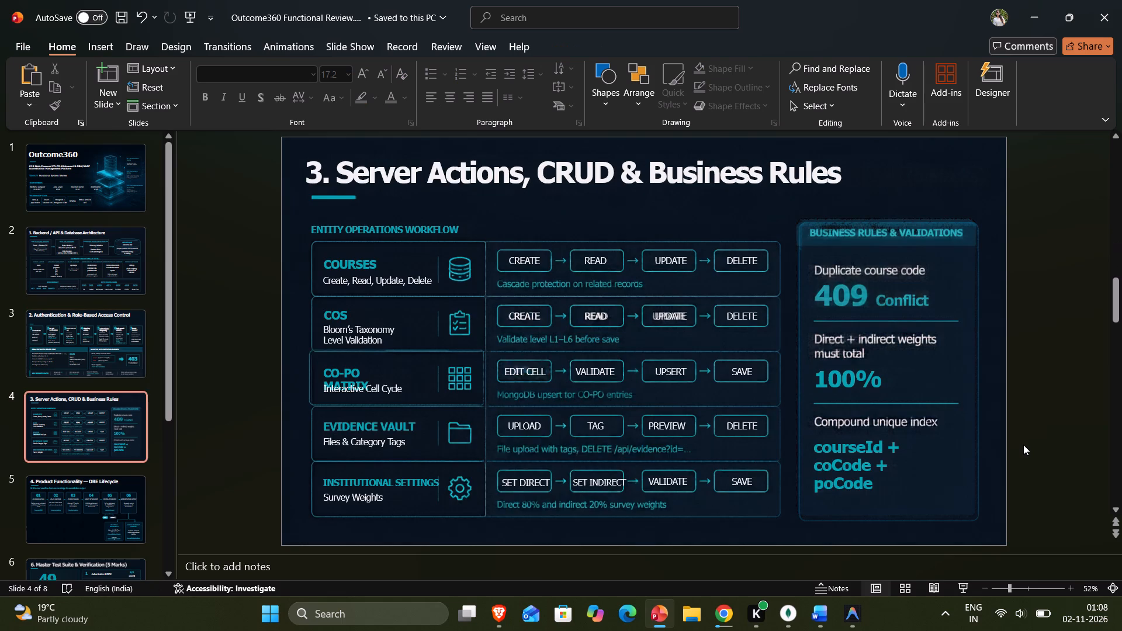
{"action": "scroll", "coordinate": [1023, 445], "scroll_direction": "up", "scroll_amount": 6}
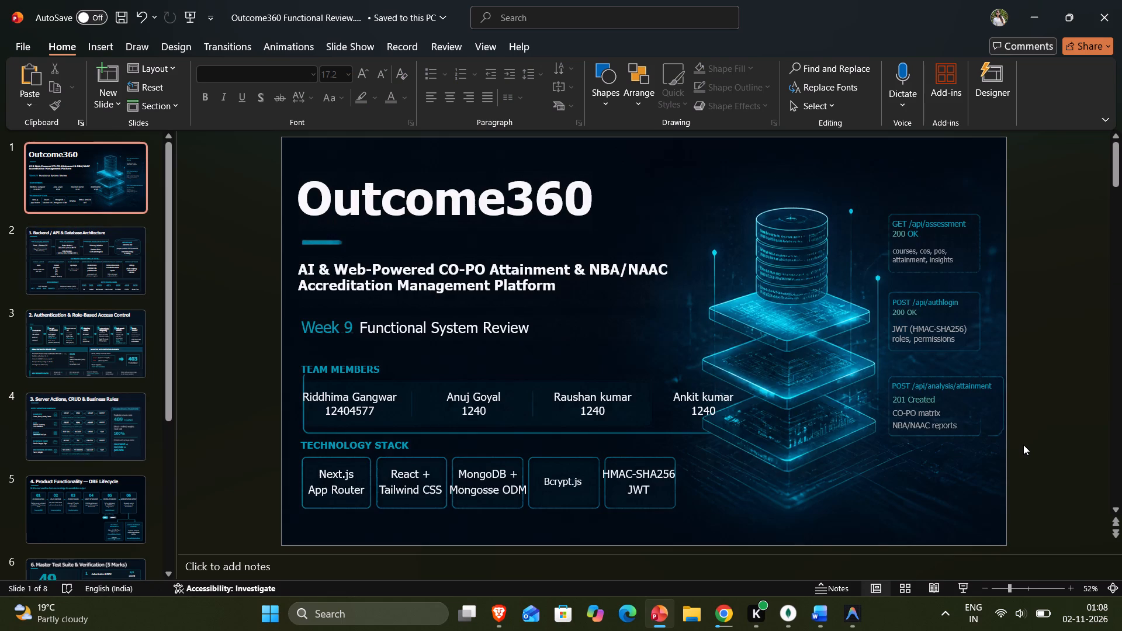
{"action": "left_click", "coordinate": [104, 271]}
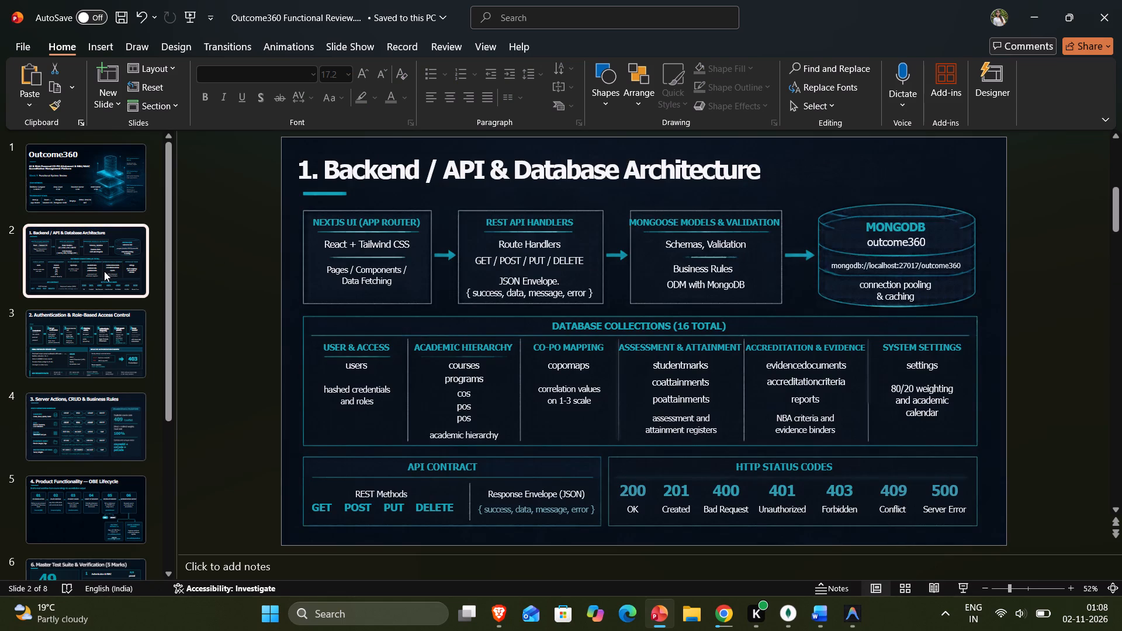
{"action": "left_click", "coordinate": [91, 335]}
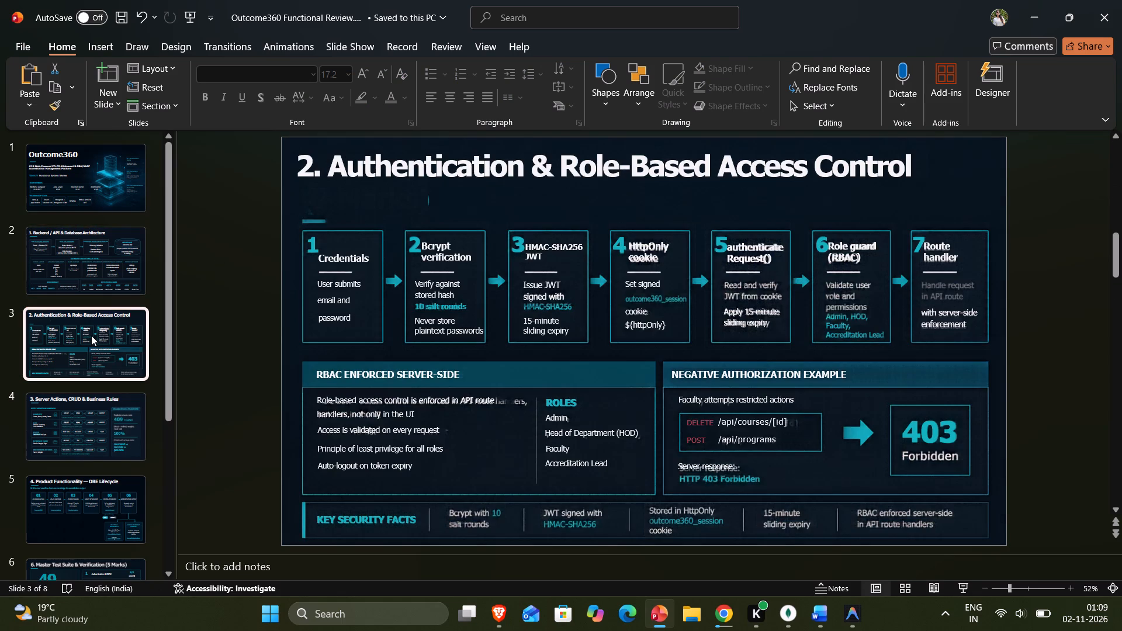
{"action": "left_click", "coordinate": [96, 406]}
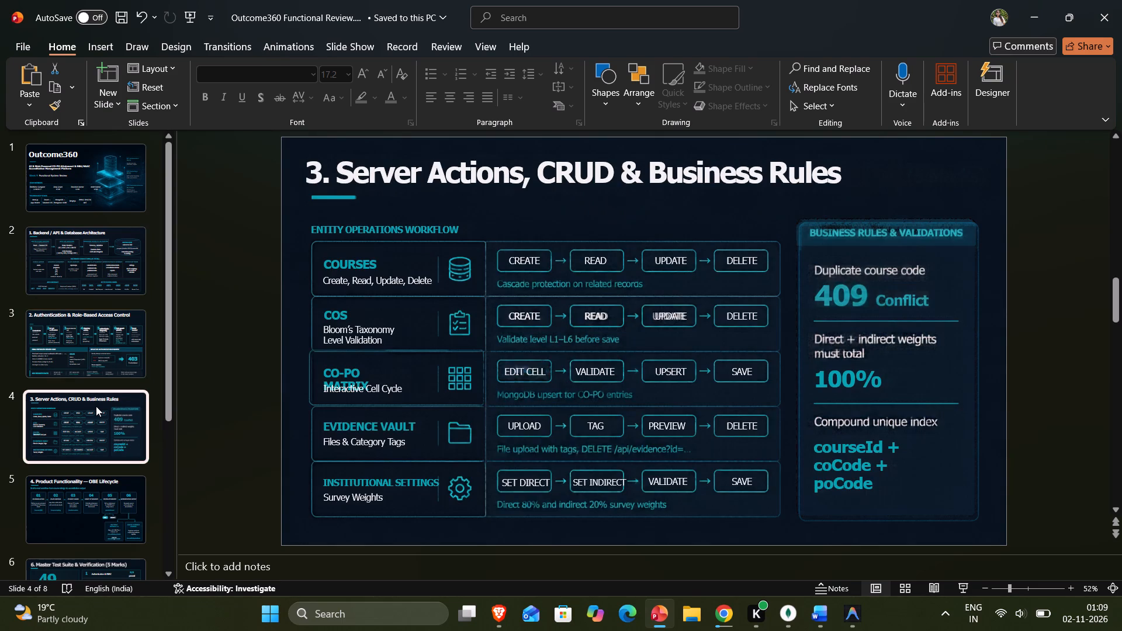
{"action": "left_click", "coordinate": [669, 313]}
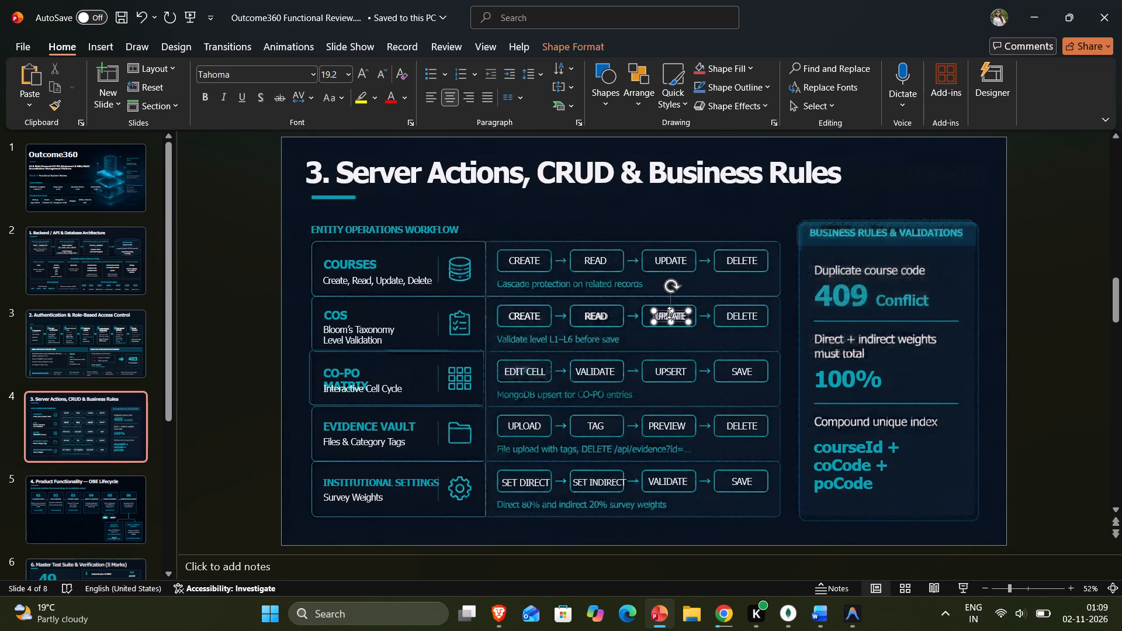
{"action": "key", "text": "ctrl+a"}
Delete the selected duplicate text over "UPDATE" in the COS row of the entity operations workflow.
{"action": "key", "text": "Delete"}
{"action": "left_click", "coordinate": [1030, 384]}
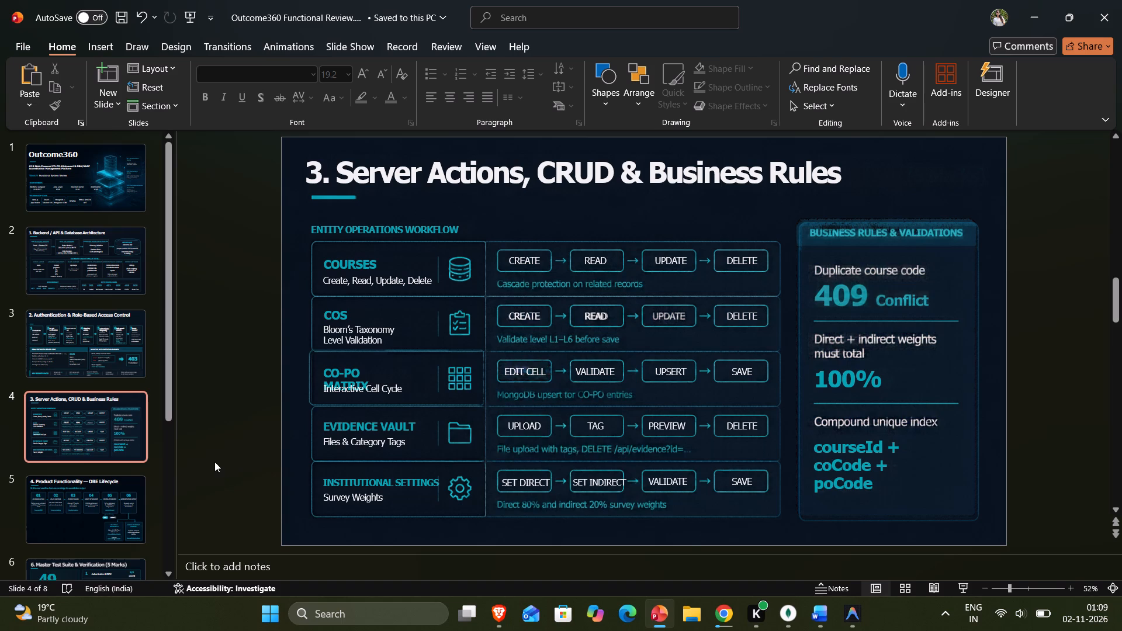
Open slide 5, "4. Product Functionality — OBE Lifecycle", to check its layout.
{"action": "left_click", "coordinate": [96, 512]}
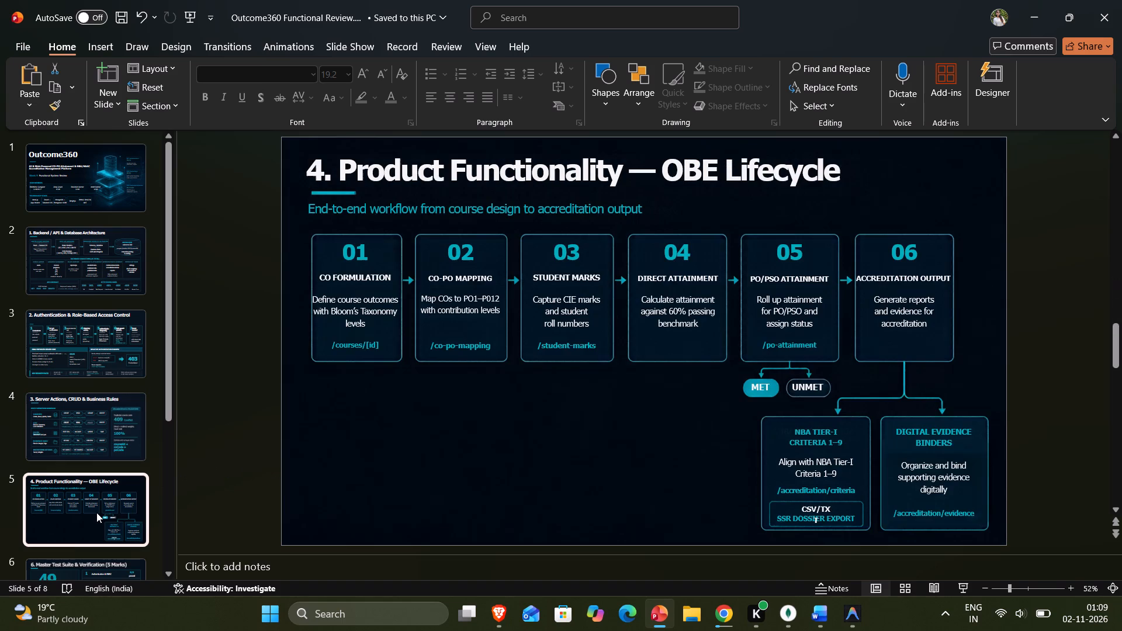
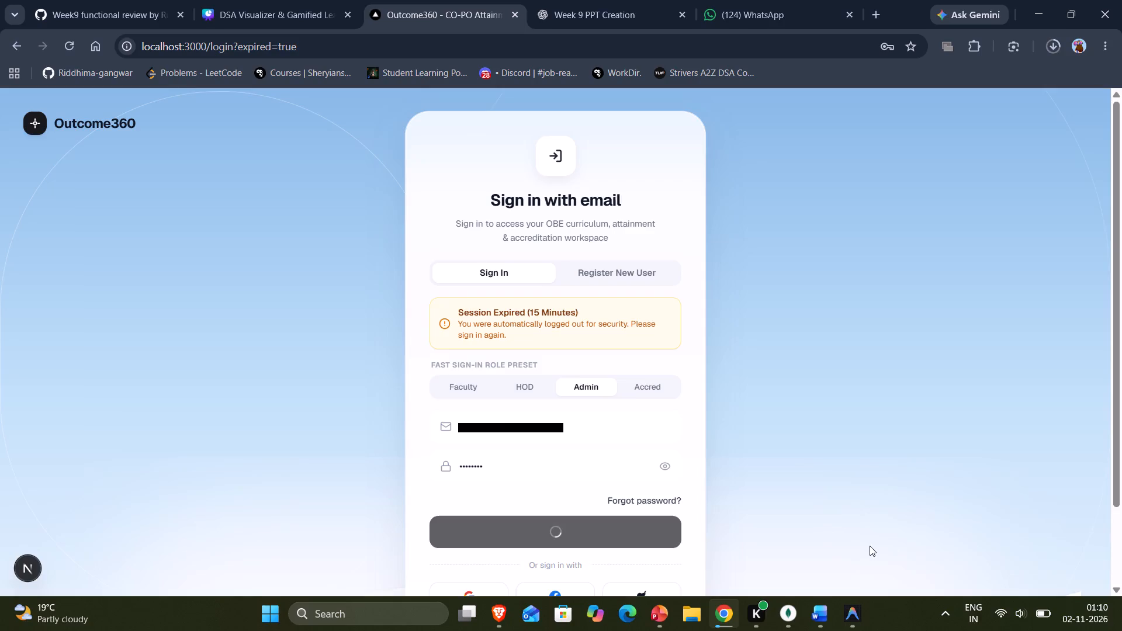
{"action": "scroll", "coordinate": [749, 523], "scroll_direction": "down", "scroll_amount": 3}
Open the list of available Wi-Fi networks to check the computer's connection.
{"action": "left_click", "coordinate": [1030, 613]}
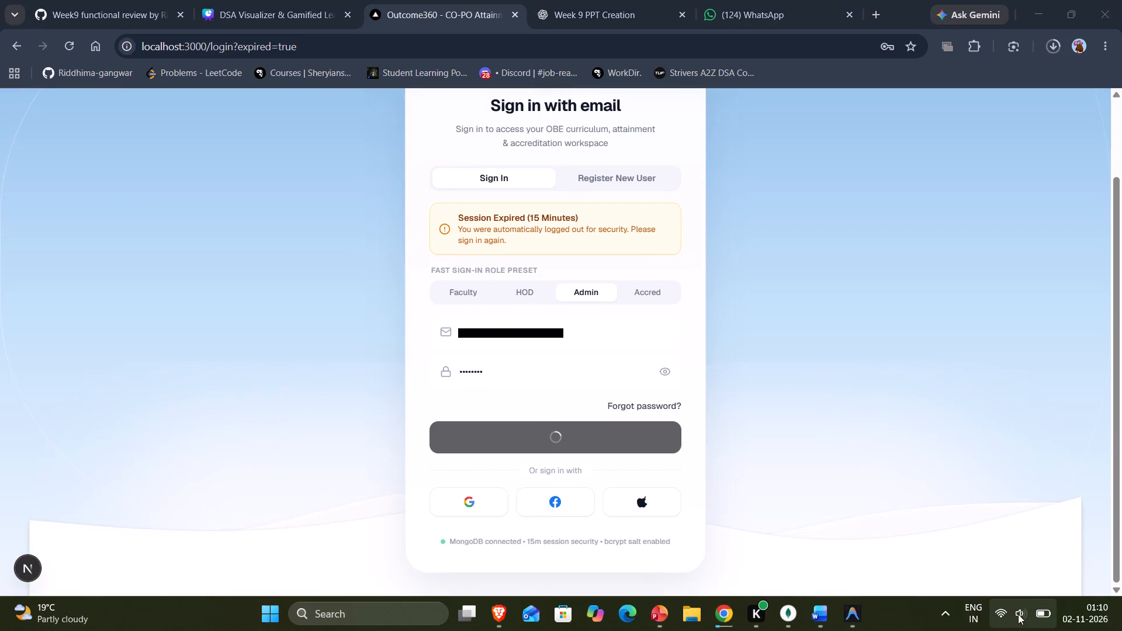
{"action": "left_click", "coordinate": [1018, 614]}
{"action": "left_click", "coordinate": [1028, 627]}
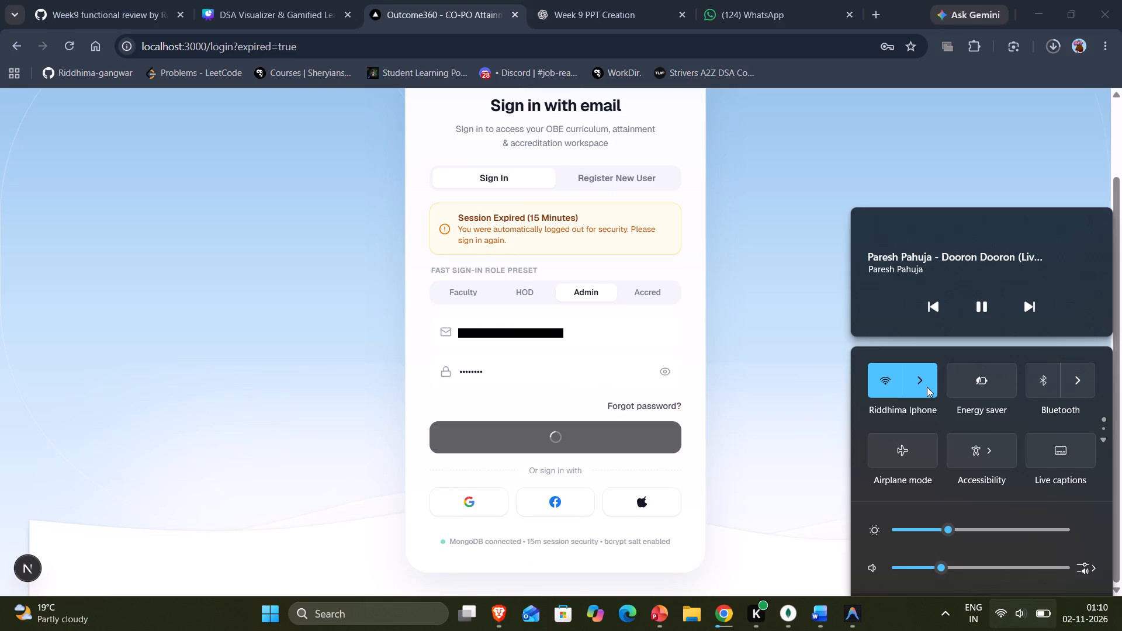
{"action": "left_click", "coordinate": [915, 346]}
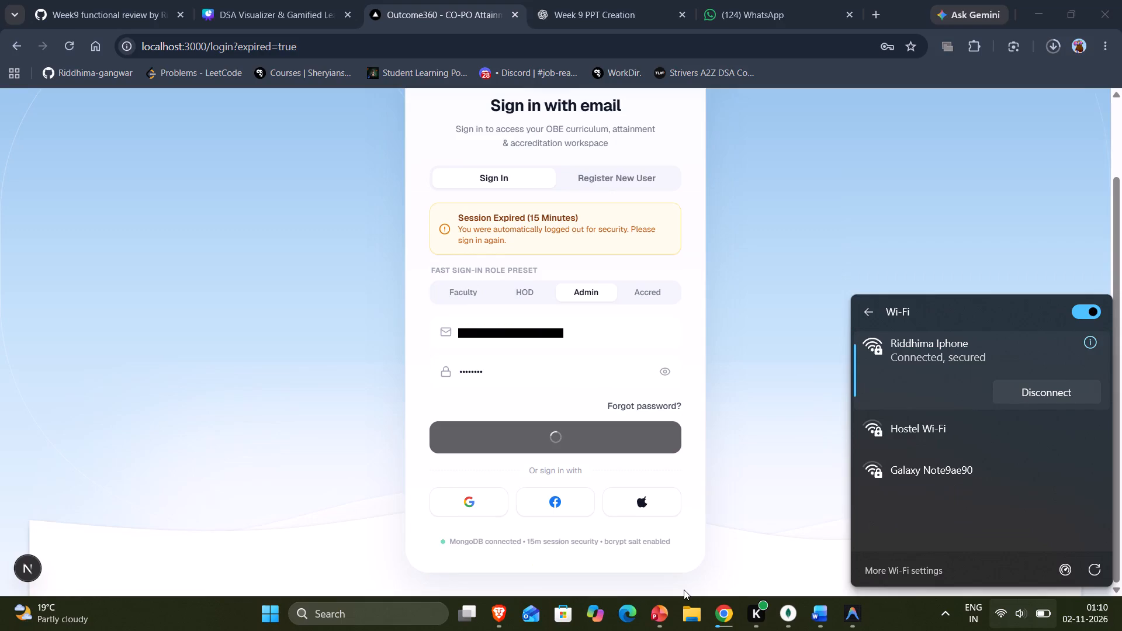
Switch to the Outcome360 presentation in PowerPoint and review the remaining slides, examining slides 5, 6 and 8.
{"action": "left_click", "coordinate": [655, 614]}
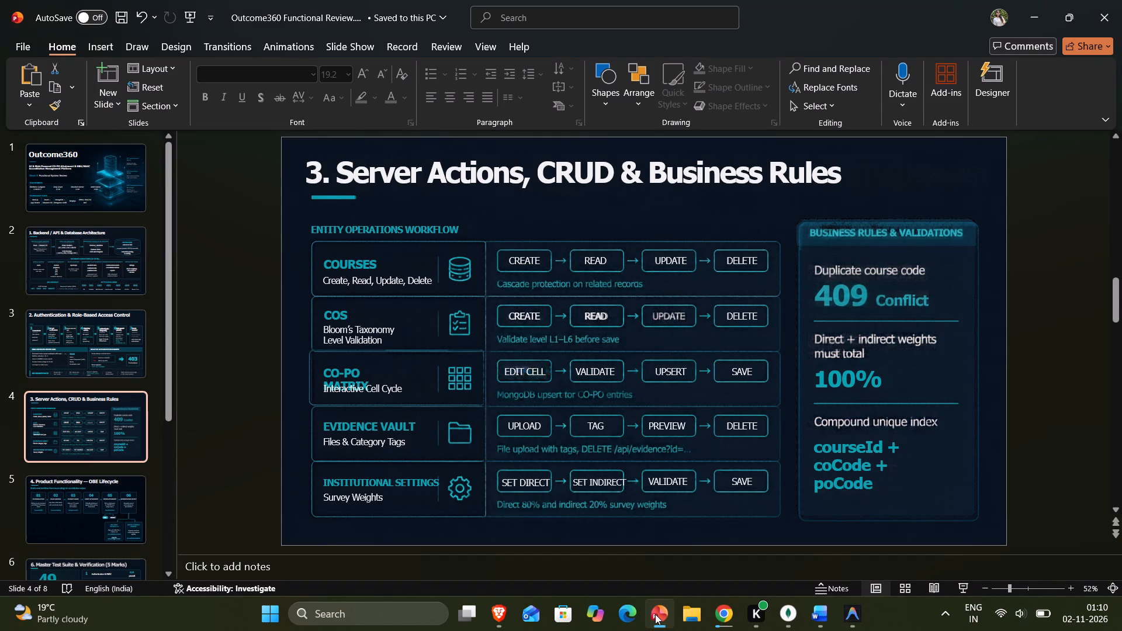
{"action": "left_click", "coordinate": [92, 518]}
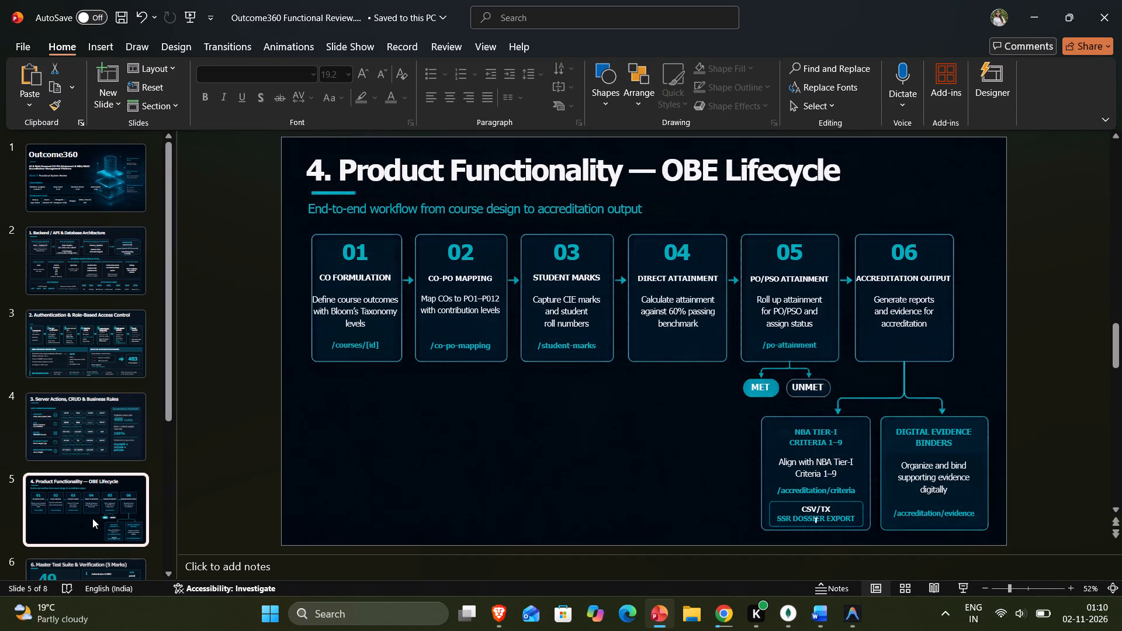
{"action": "scroll", "coordinate": [92, 518], "scroll_direction": "down", "scroll_amount": 3}
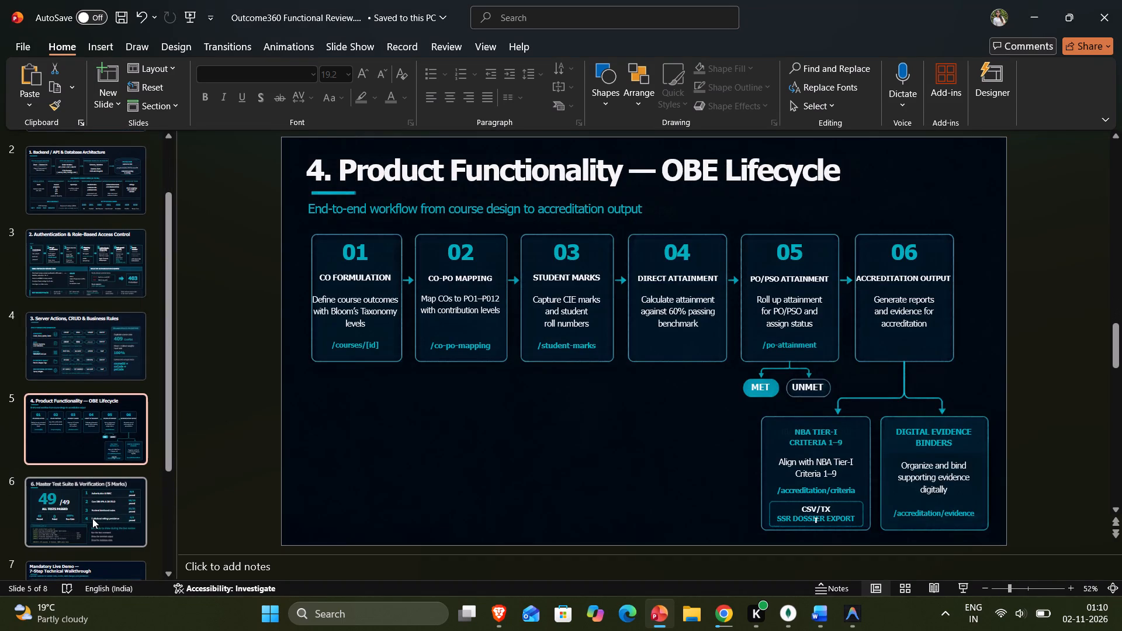
{"action": "left_click", "coordinate": [92, 518]}
{"action": "scroll", "coordinate": [92, 518], "scroll_direction": "down", "scroll_amount": 1}
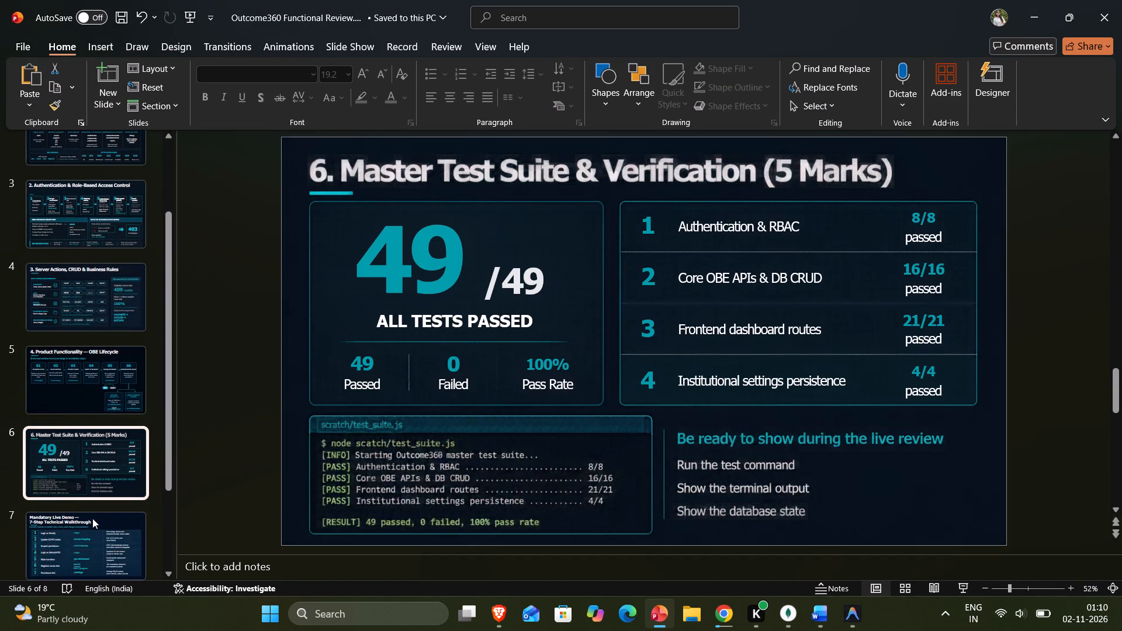
{"action": "scroll", "coordinate": [92, 518], "scroll_direction": "down", "scroll_amount": 2}
{"action": "left_click", "coordinate": [92, 518]}
{"action": "scroll", "coordinate": [92, 518], "scroll_direction": "down", "scroll_amount": 1}
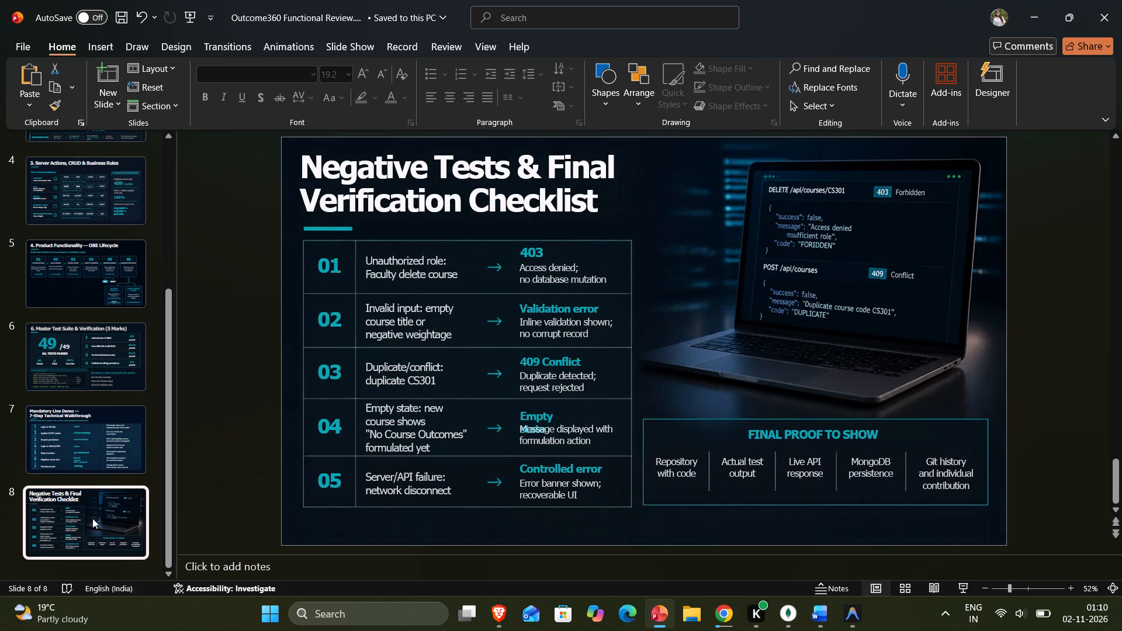
{"action": "scroll", "coordinate": [92, 518], "scroll_direction": "down", "scroll_amount": 1}
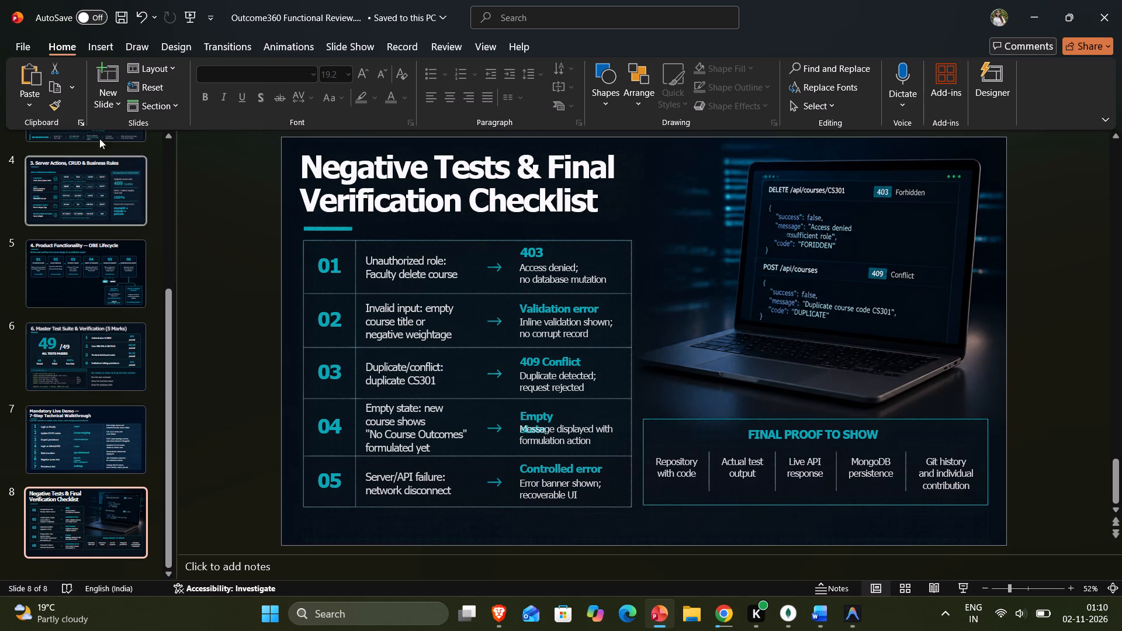
{"action": "scroll", "coordinate": [63, 142], "scroll_direction": "up", "scroll_amount": 14}
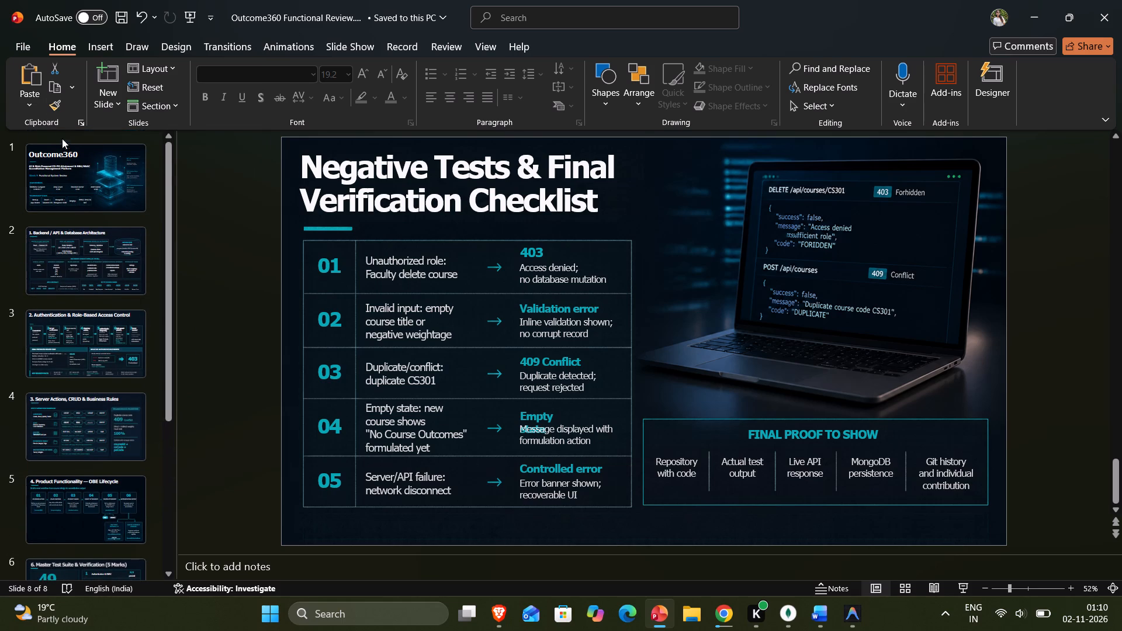
Add a new blank slide after slide 8, at the end of the presentation.
{"action": "left_click", "coordinate": [108, 74]}
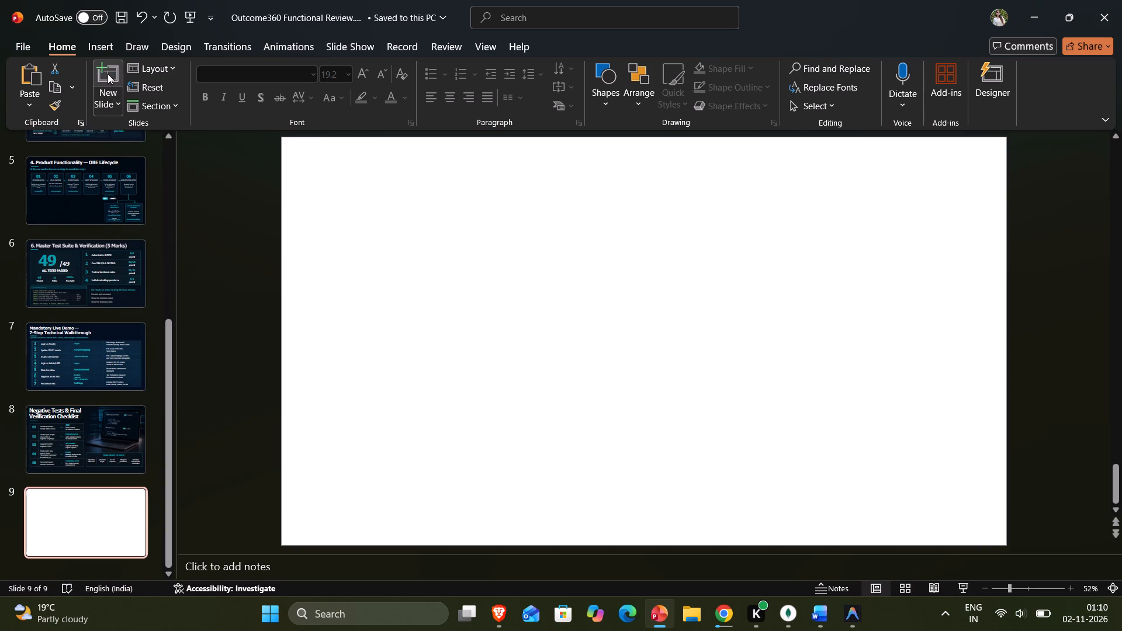
Format the background of the blank slide 9 with a solid dark blue fill.
{"action": "left_click", "coordinate": [508, 268]}
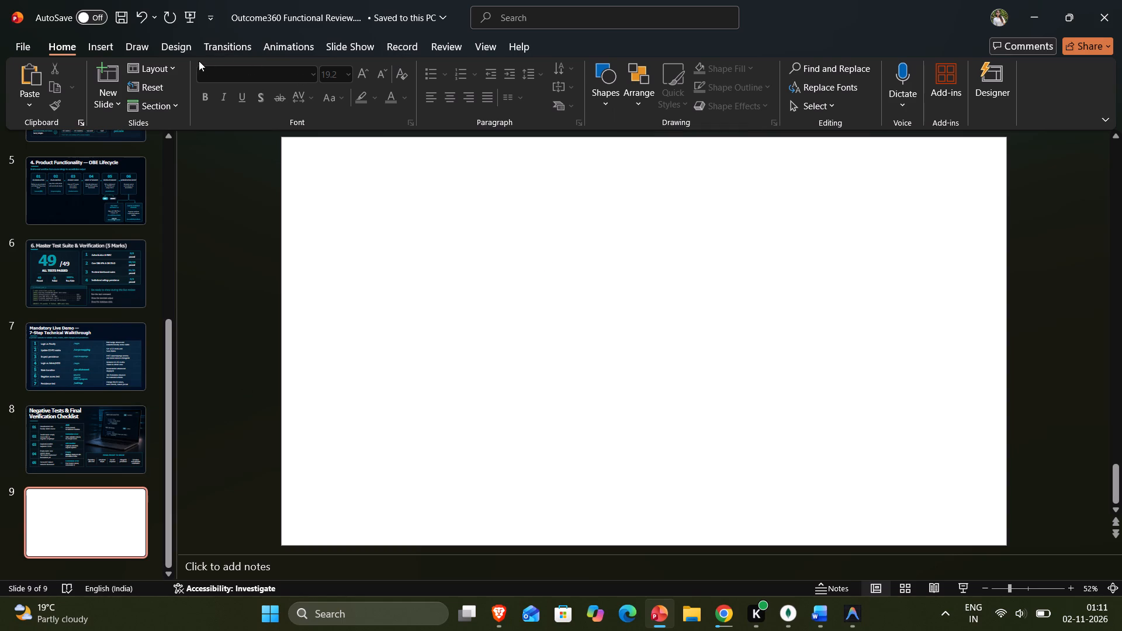
{"action": "left_click", "coordinate": [492, 238]}
{"action": "right_click", "coordinate": [492, 238]}
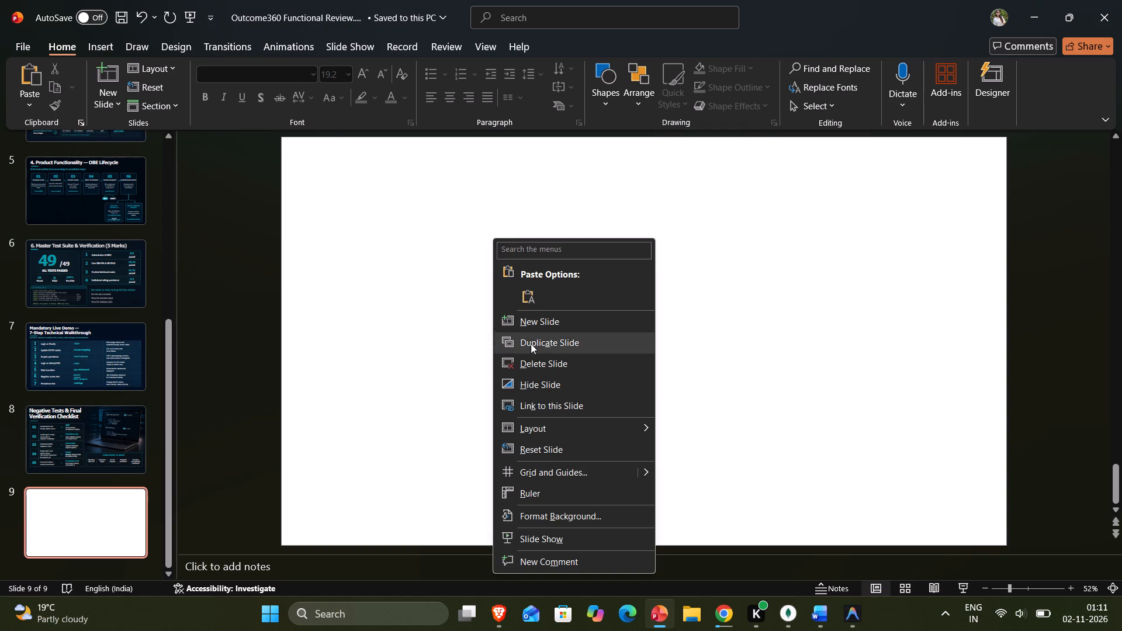
{"action": "left_click", "coordinate": [549, 524]}
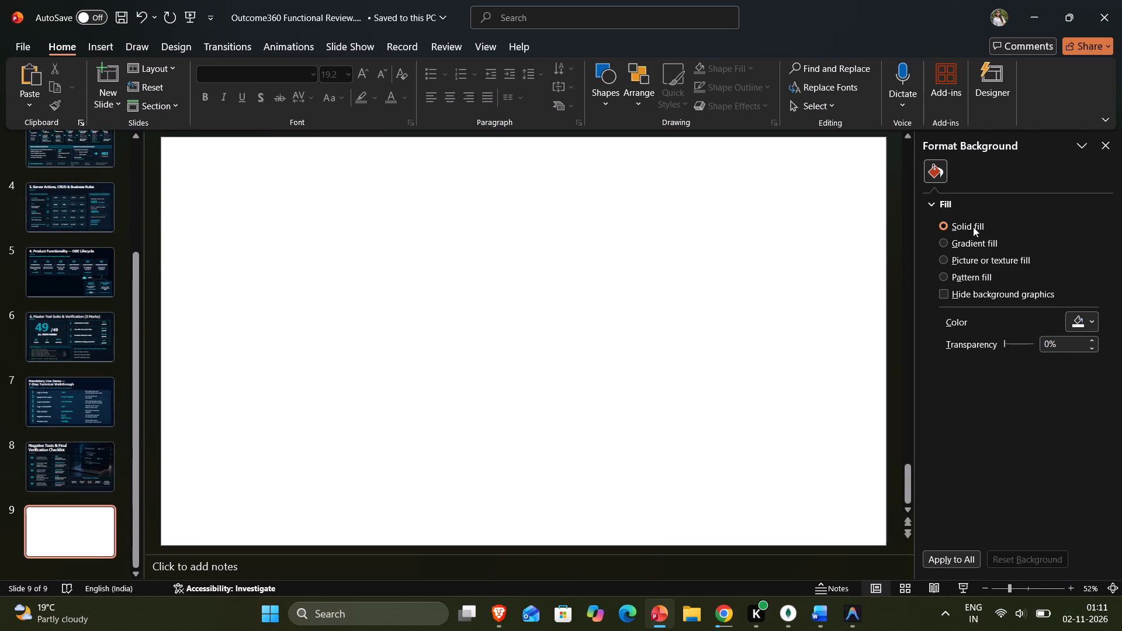
{"action": "left_click", "coordinate": [973, 227]}
{"action": "left_click", "coordinate": [936, 174]}
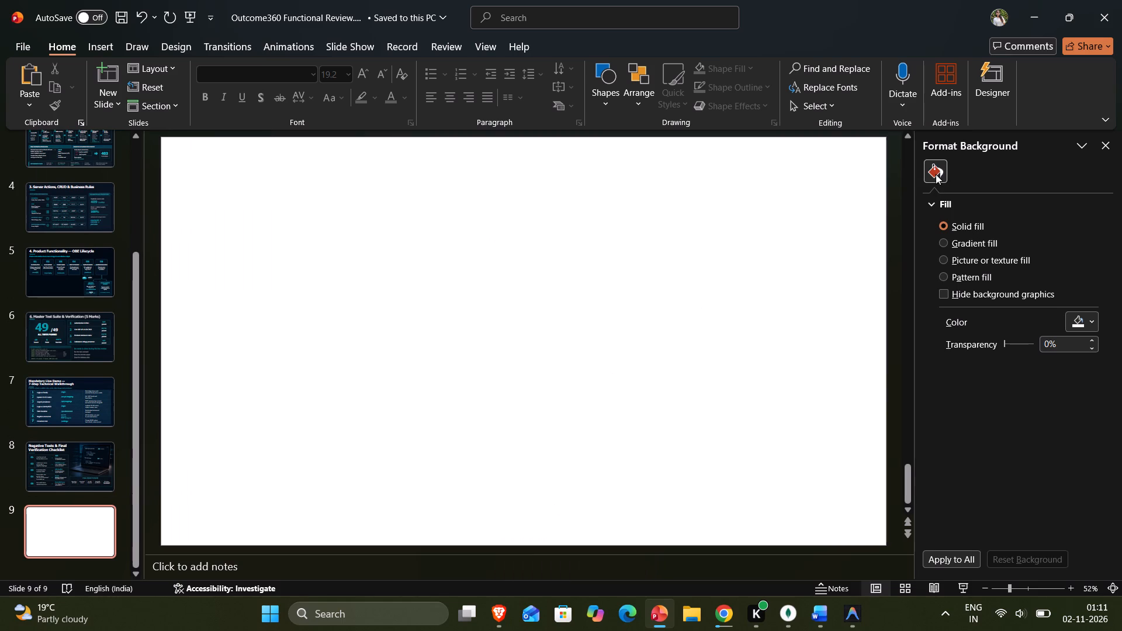
{"action": "left_click", "coordinate": [1091, 318]}
{"action": "left_click", "coordinate": [1085, 257]}
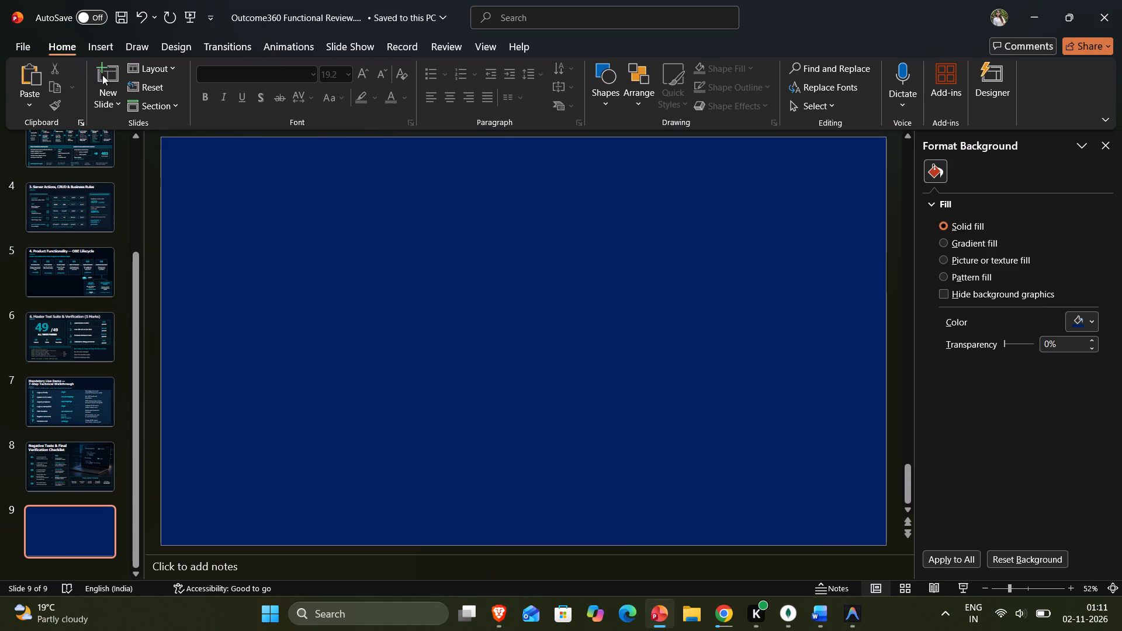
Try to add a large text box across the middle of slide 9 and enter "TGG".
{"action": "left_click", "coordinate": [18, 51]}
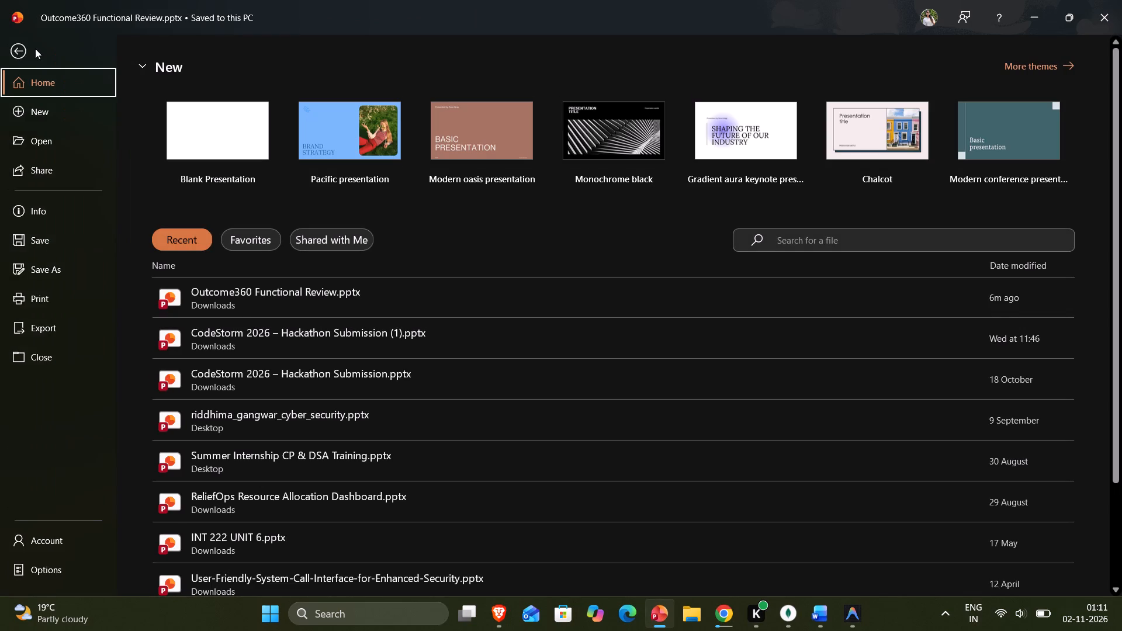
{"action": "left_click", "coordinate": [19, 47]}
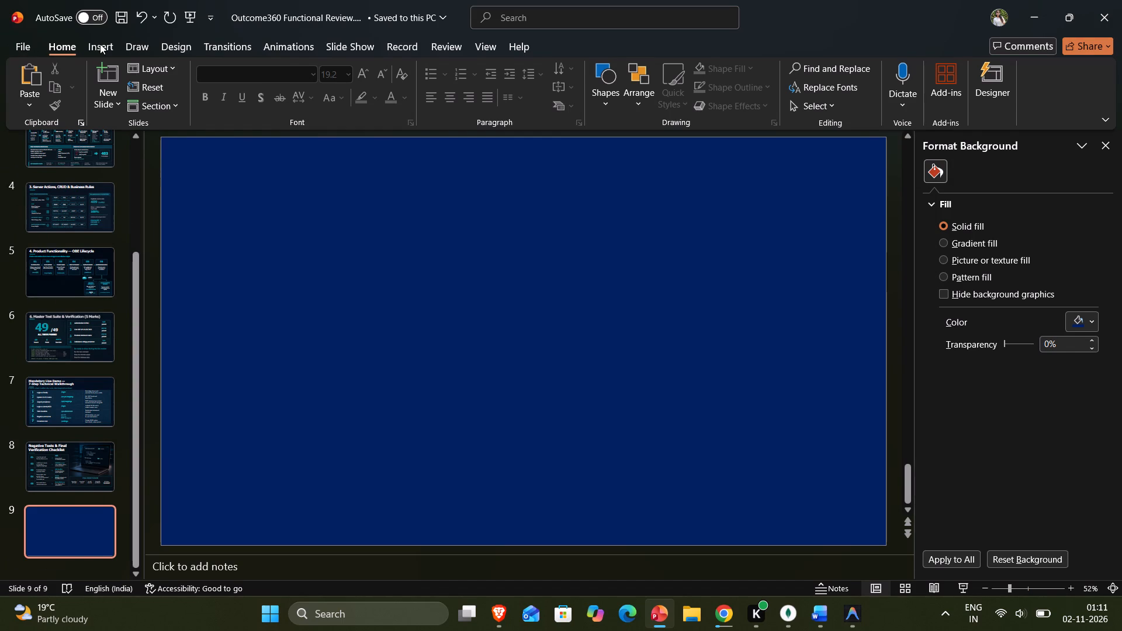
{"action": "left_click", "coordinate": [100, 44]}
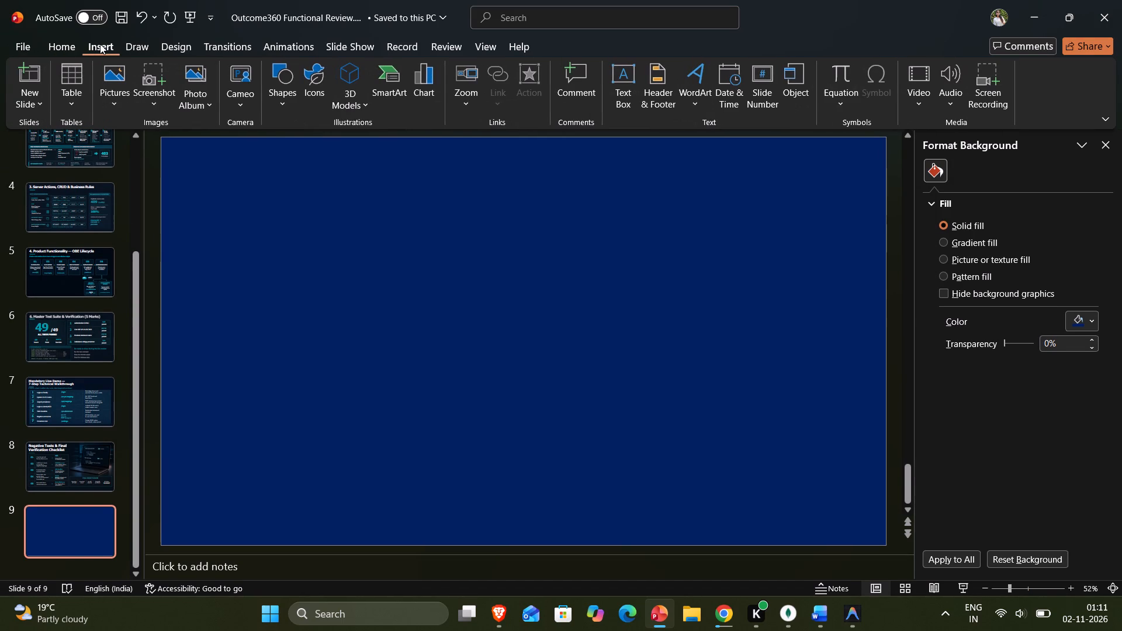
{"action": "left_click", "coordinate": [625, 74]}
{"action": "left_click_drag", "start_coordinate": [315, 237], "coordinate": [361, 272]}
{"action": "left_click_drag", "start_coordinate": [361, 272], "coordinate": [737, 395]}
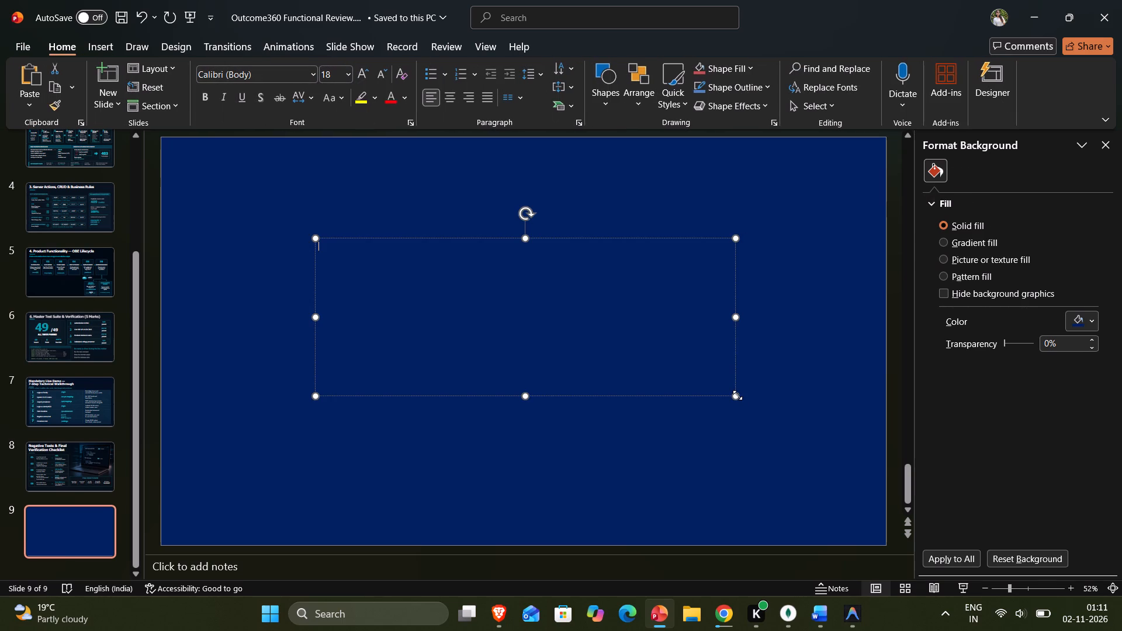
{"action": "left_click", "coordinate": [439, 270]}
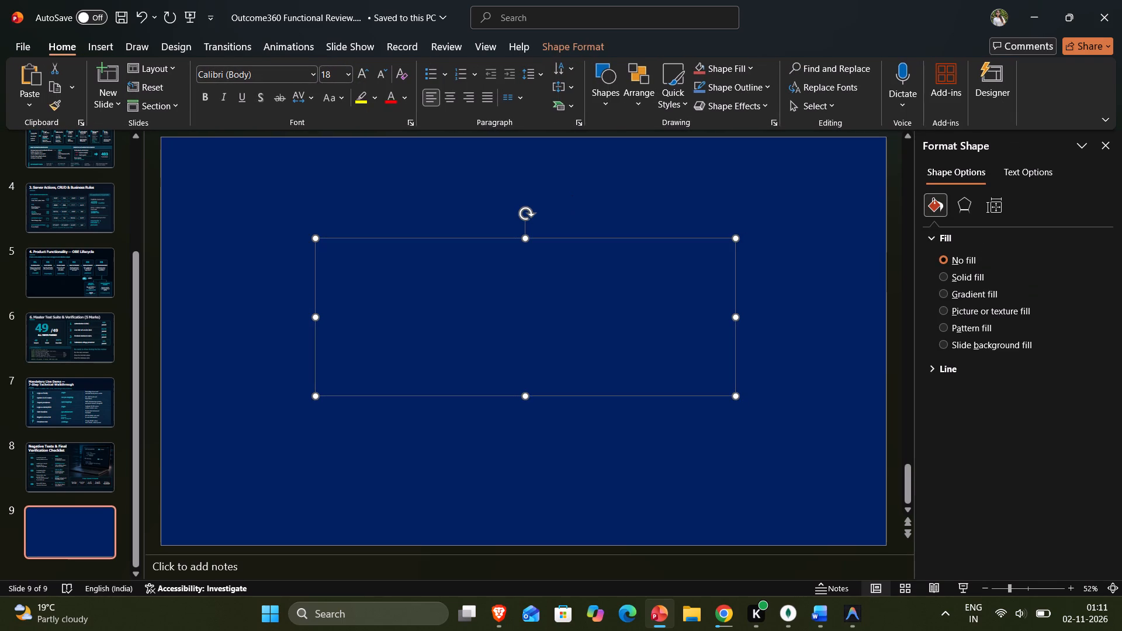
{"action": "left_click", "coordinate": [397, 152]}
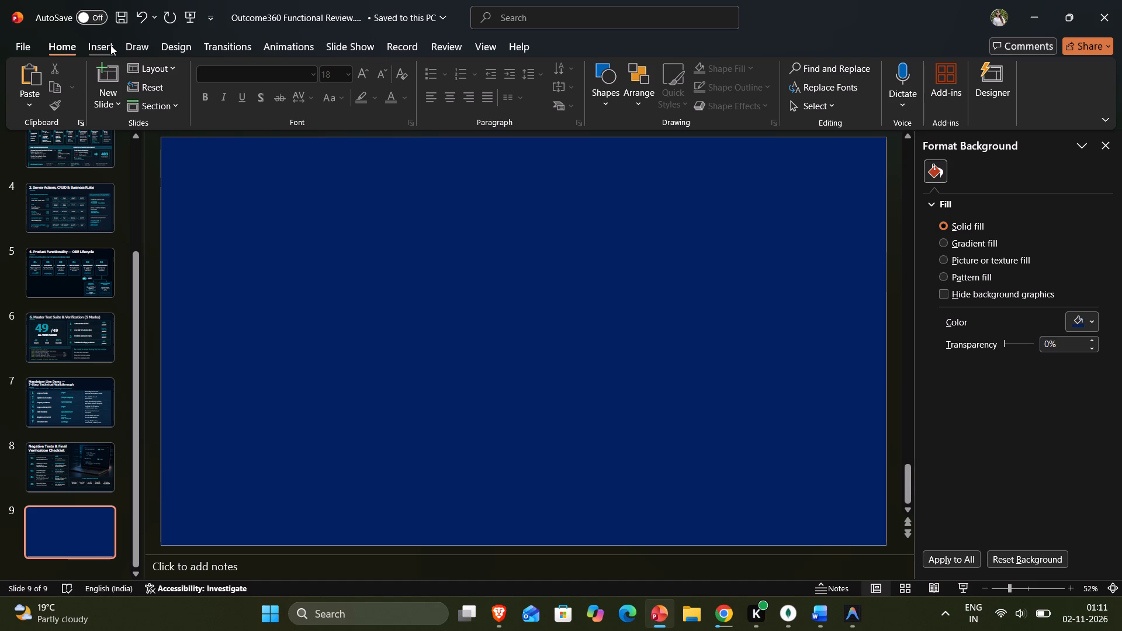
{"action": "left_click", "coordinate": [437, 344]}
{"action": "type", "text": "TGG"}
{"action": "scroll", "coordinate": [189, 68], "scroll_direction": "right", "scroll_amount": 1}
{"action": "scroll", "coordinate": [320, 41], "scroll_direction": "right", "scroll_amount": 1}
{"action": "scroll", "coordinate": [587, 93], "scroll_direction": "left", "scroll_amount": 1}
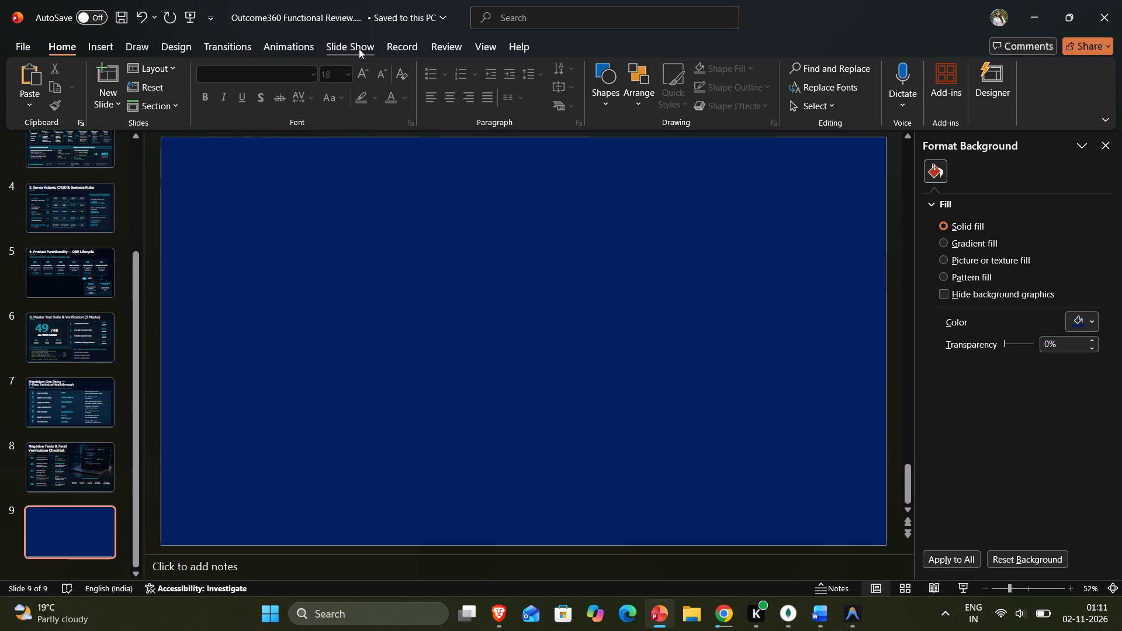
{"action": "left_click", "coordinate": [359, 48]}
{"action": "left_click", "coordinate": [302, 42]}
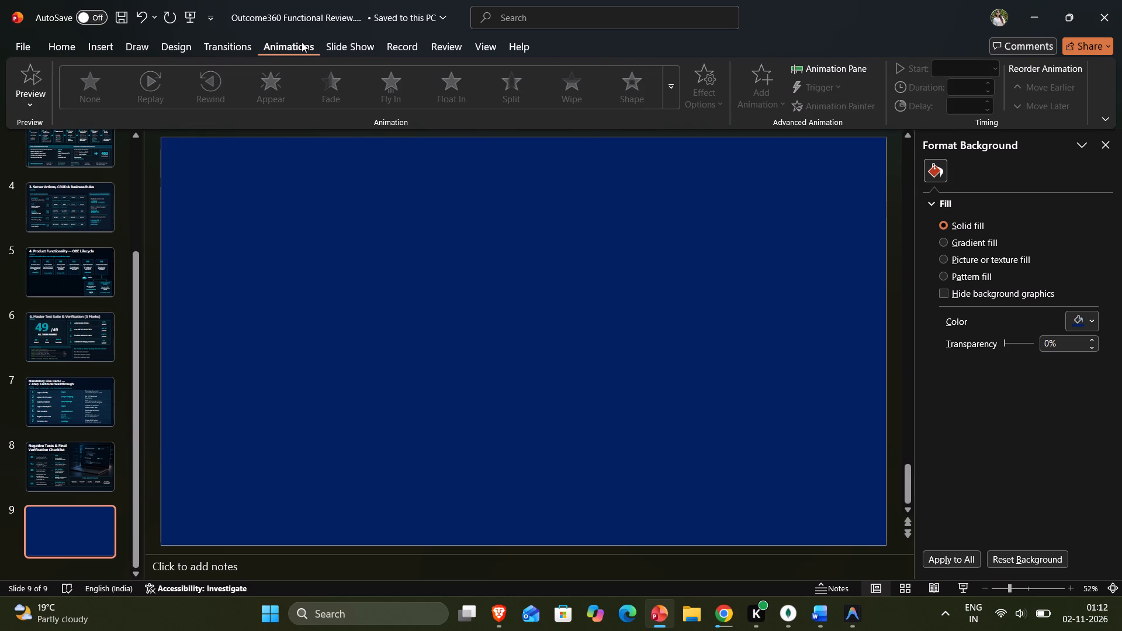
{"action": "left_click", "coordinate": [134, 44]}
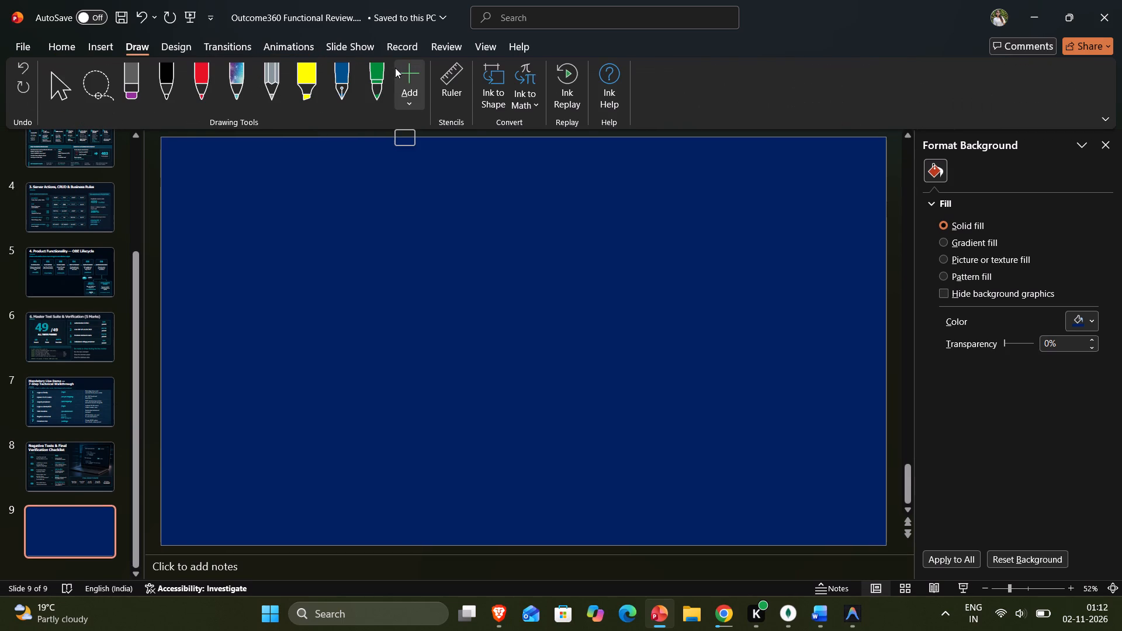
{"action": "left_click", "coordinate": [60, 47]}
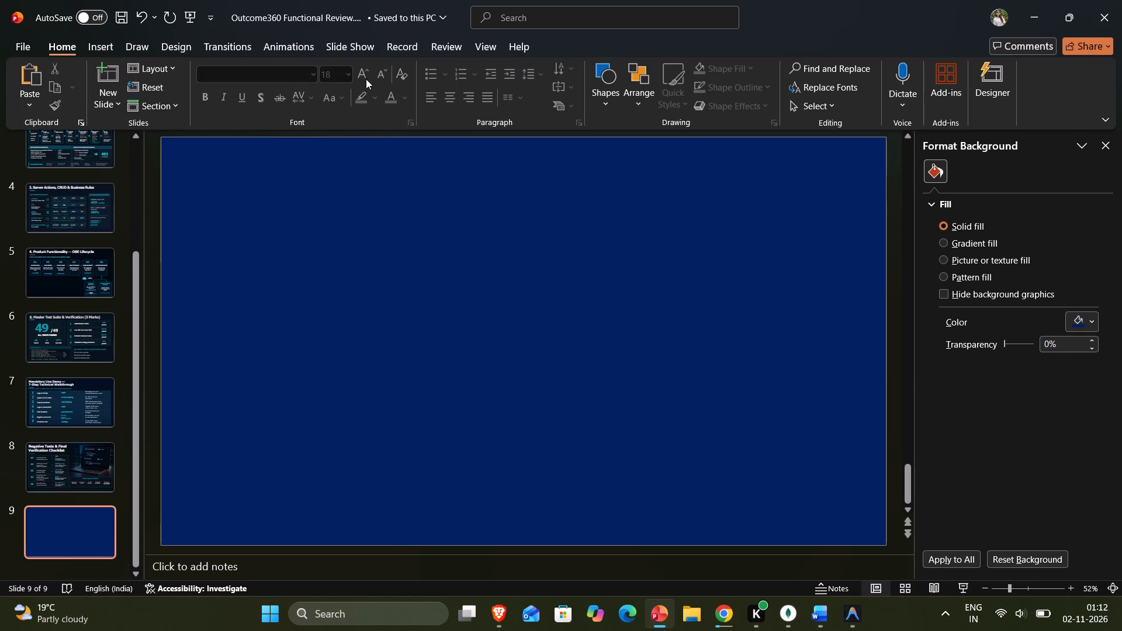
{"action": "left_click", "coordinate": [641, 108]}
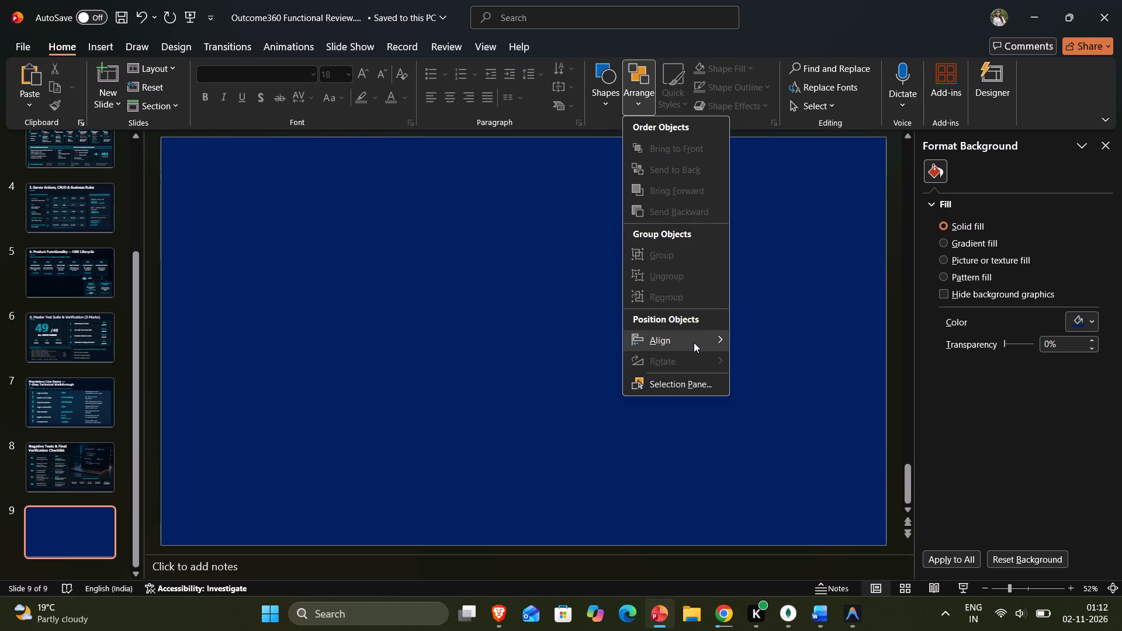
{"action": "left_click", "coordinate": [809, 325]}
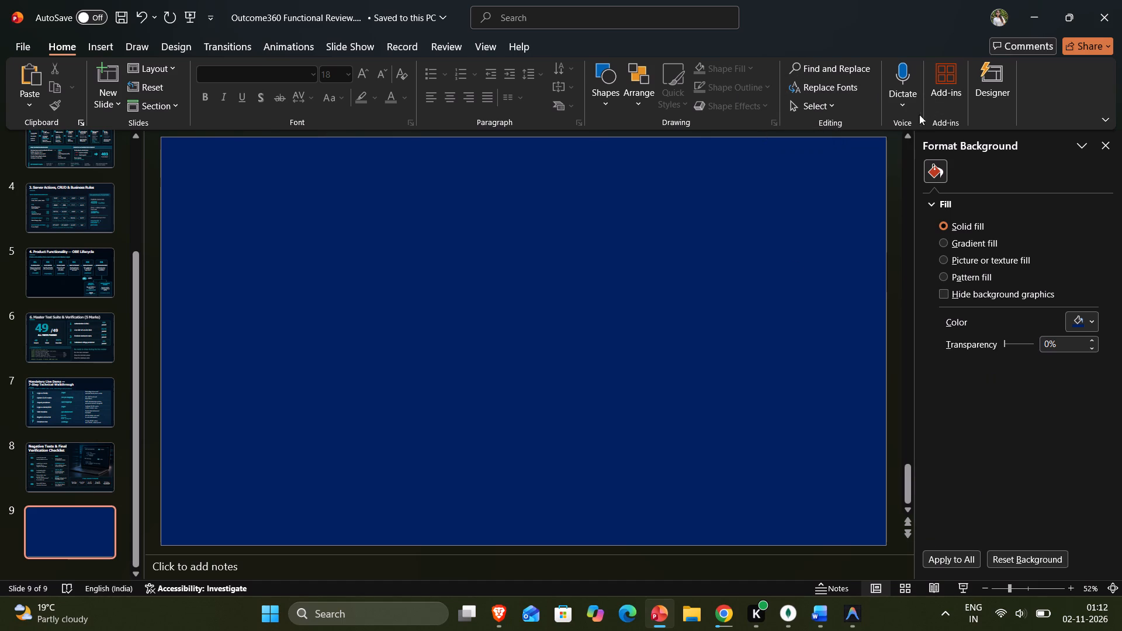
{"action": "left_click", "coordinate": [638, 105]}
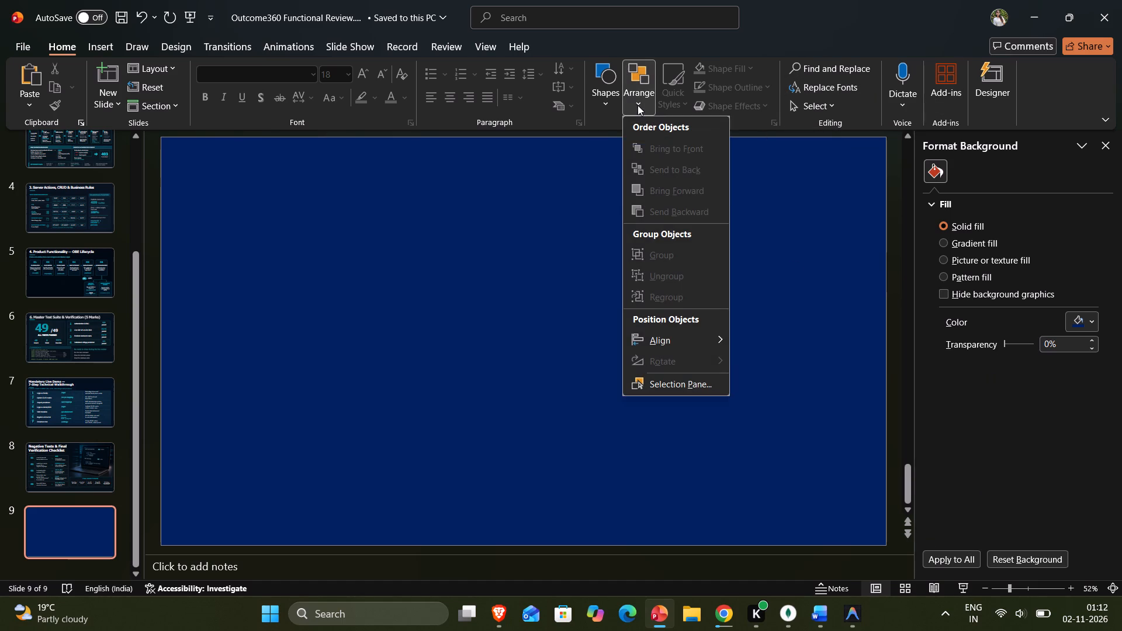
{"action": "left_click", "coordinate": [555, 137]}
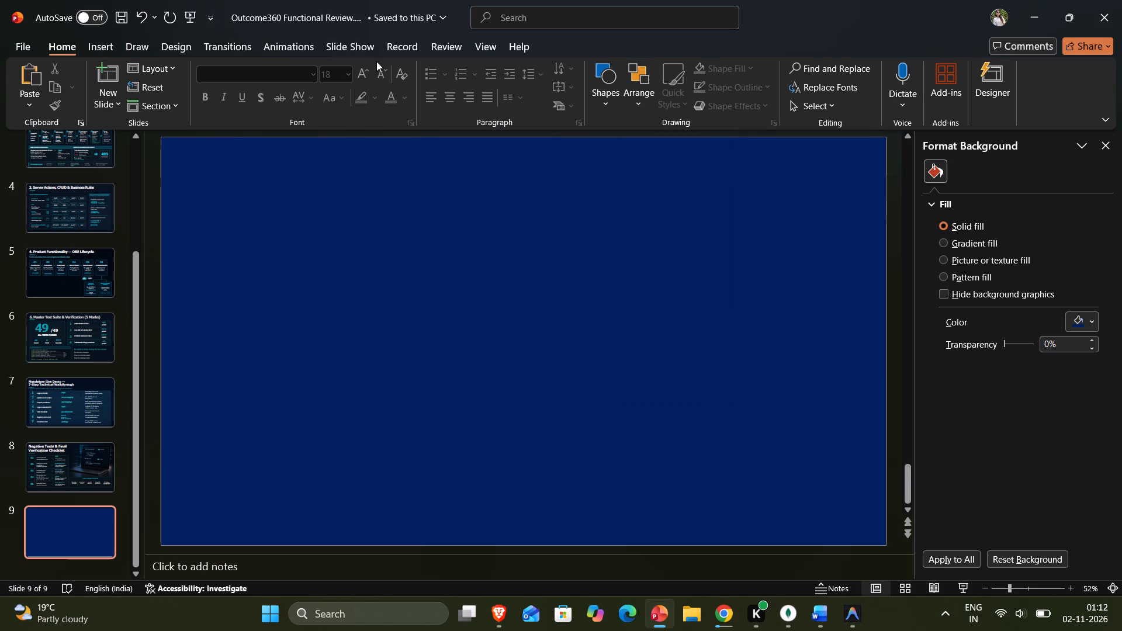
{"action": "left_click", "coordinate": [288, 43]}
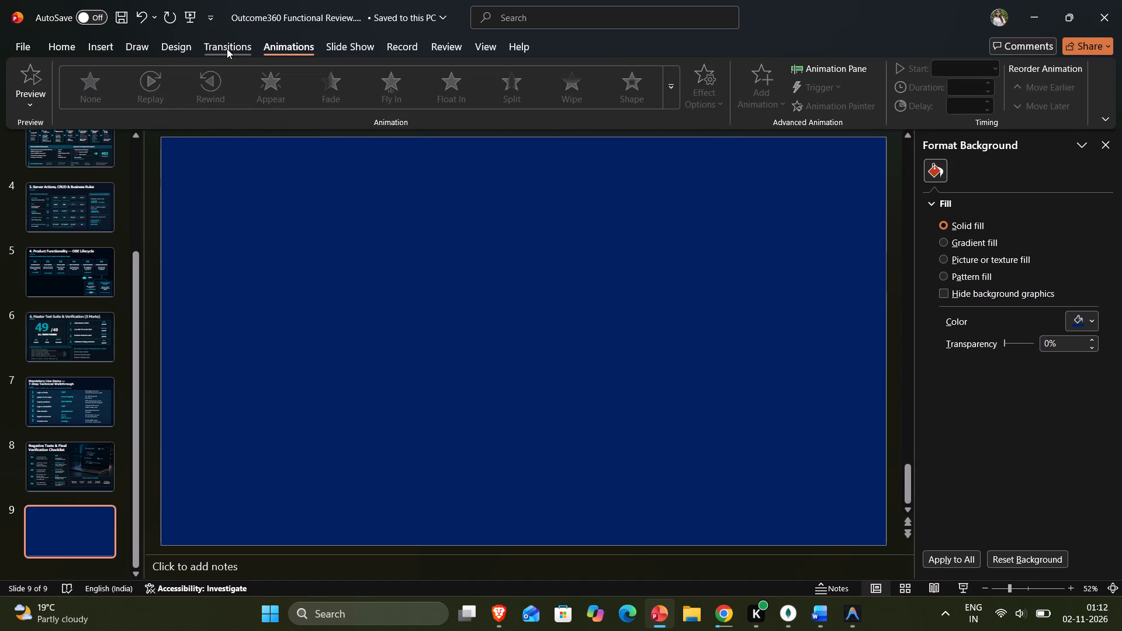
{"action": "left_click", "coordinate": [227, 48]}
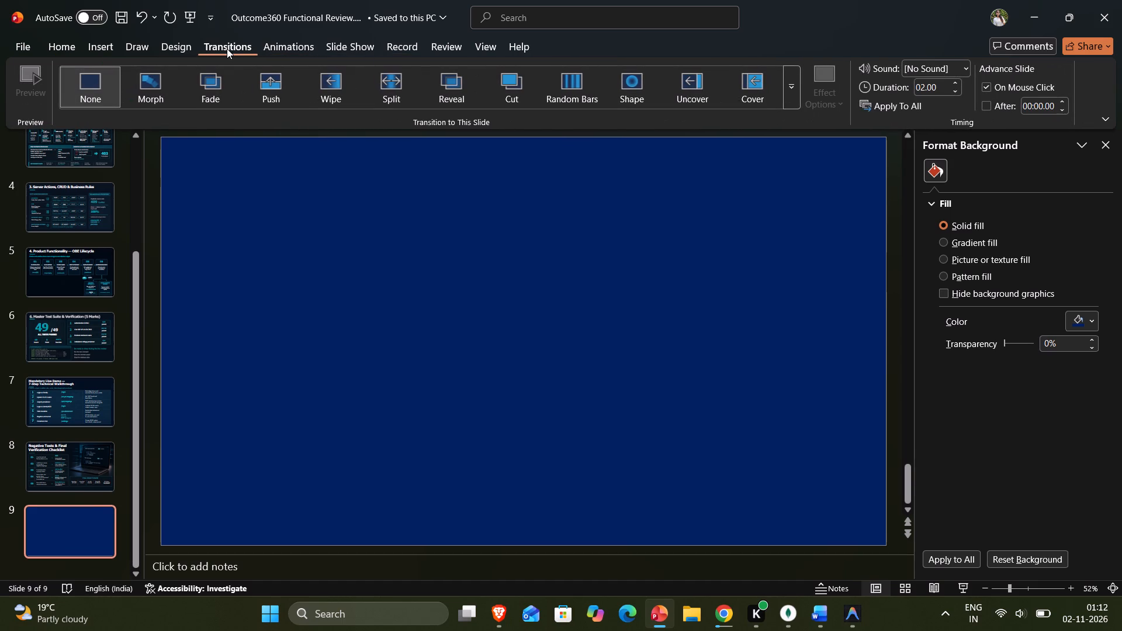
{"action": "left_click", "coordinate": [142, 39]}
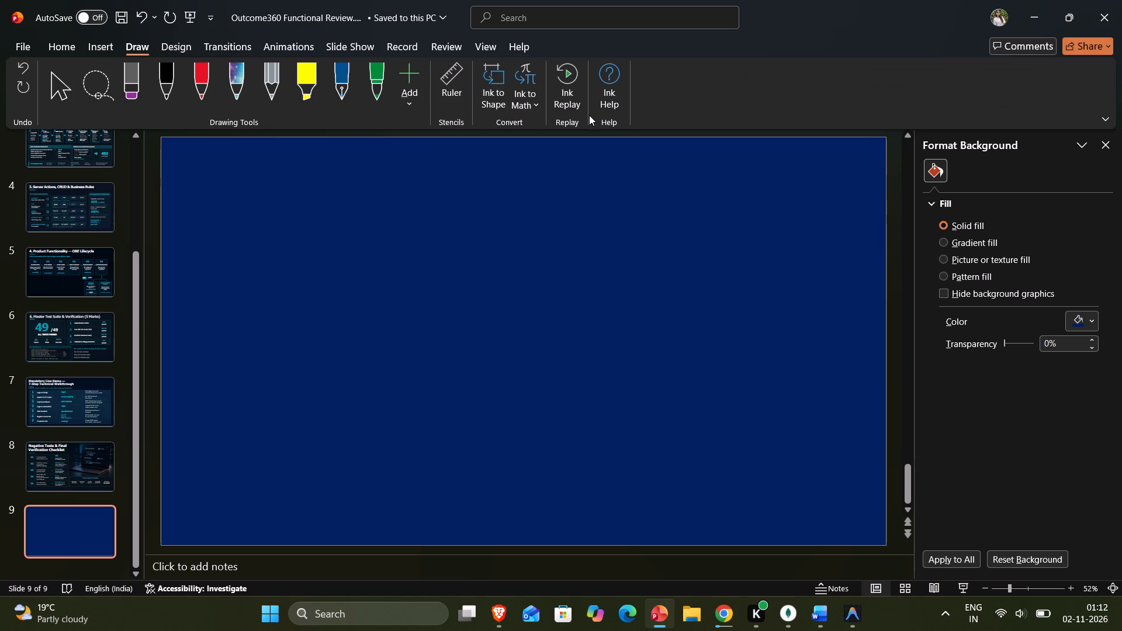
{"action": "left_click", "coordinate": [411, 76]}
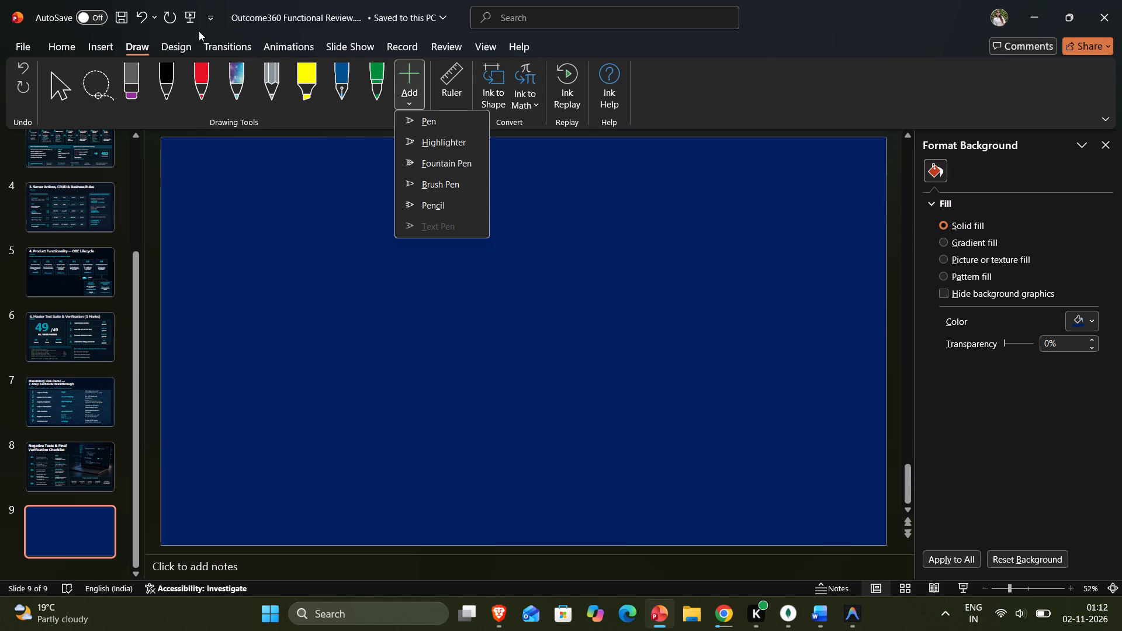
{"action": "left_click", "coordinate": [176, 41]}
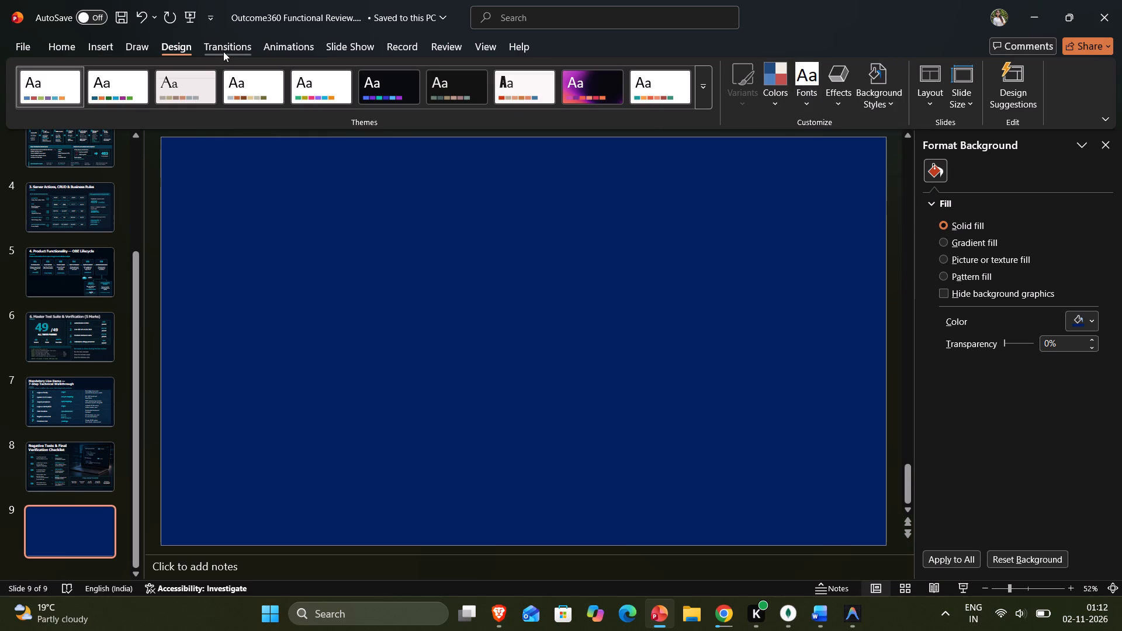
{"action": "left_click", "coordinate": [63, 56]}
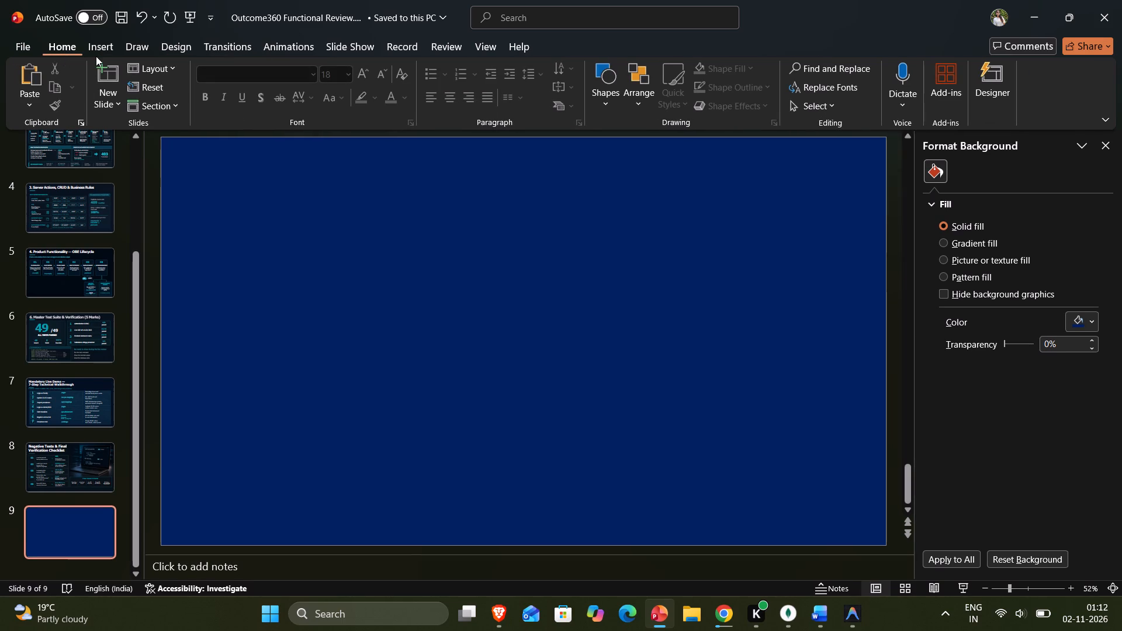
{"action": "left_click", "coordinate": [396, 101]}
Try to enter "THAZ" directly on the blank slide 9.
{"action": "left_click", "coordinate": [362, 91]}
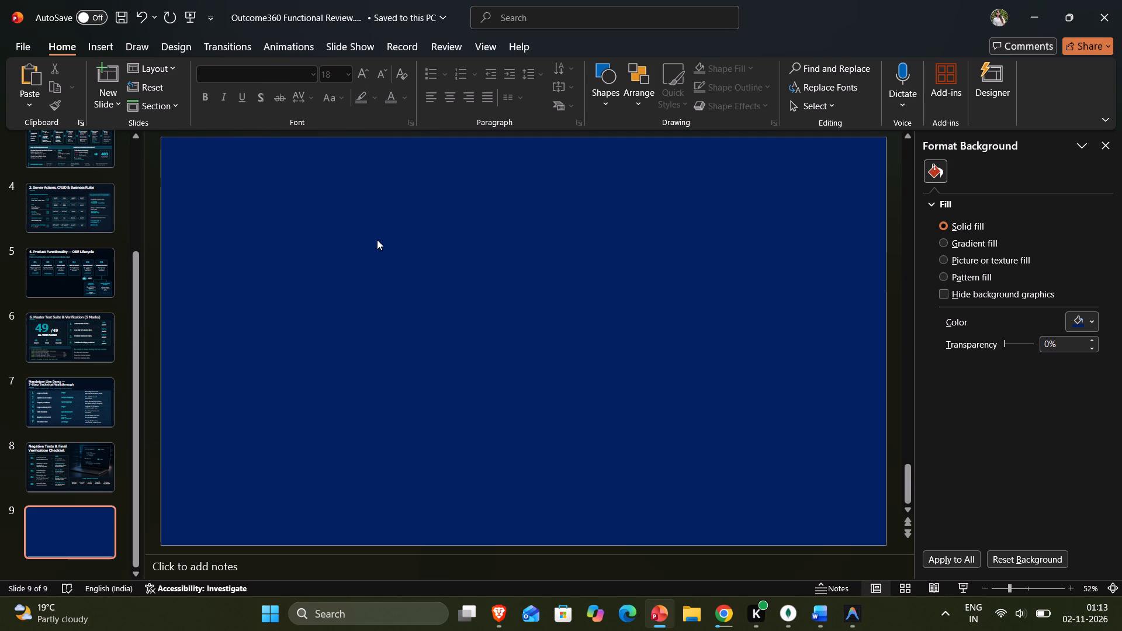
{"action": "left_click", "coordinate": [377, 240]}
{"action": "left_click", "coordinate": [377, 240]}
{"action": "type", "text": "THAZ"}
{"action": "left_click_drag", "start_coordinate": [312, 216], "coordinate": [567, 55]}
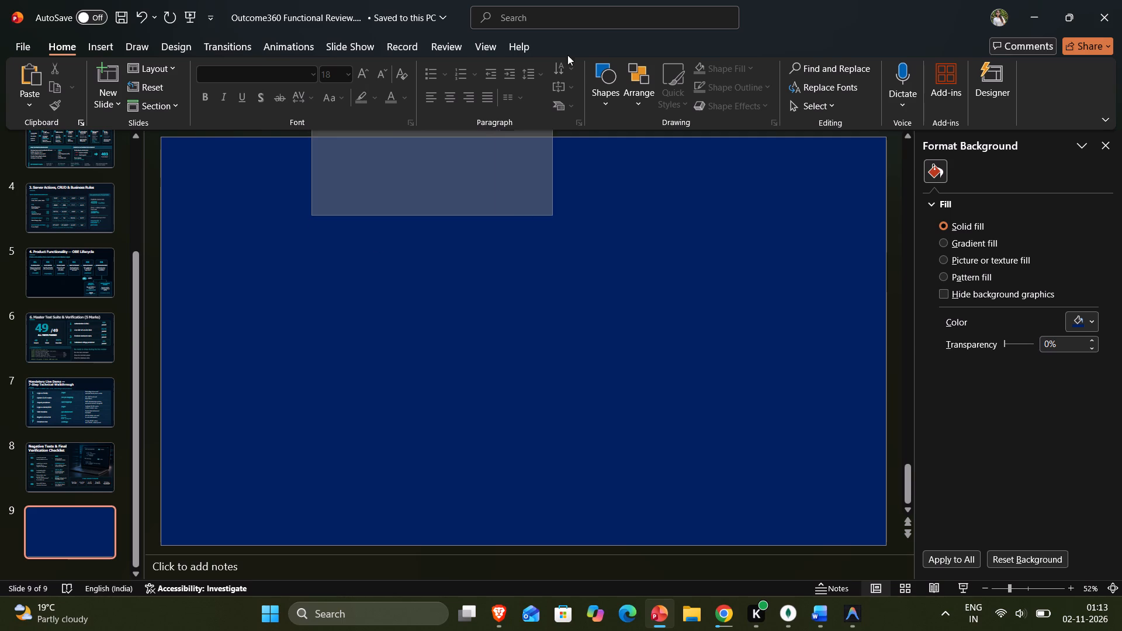
Add a text box on slide 9, enlarge it across the slide's left-centre area, and save the presentation.
{"action": "left_click_drag", "start_coordinate": [567, 55], "coordinate": [571, 255]}
{"action": "double_click", "coordinate": [571, 255]}
{"action": "left_click_drag", "start_coordinate": [571, 255], "coordinate": [427, 400]}
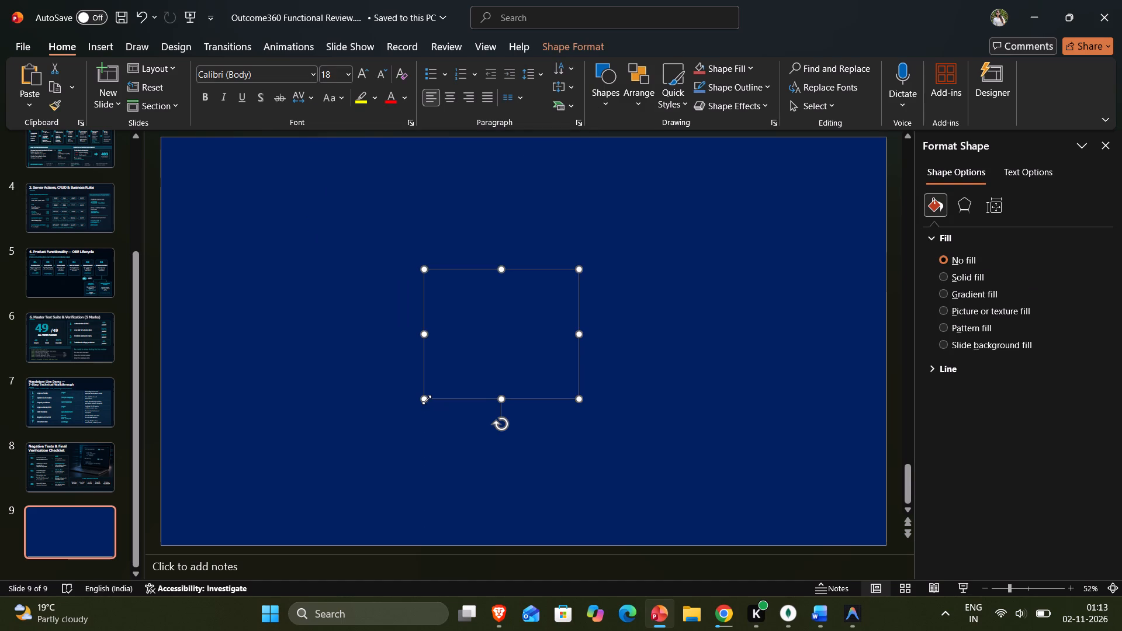
{"action": "left_click_drag", "start_coordinate": [427, 400], "coordinate": [392, 393]}
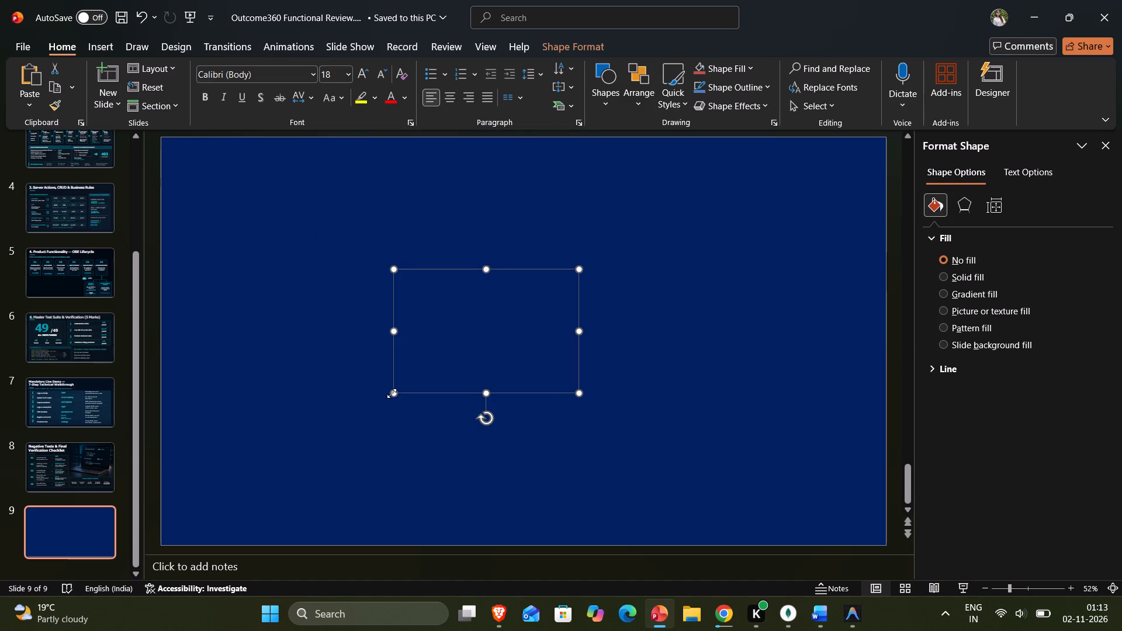
{"action": "key", "text": "ctrl+s"}
{"action": "left_click_drag", "start_coordinate": [392, 393], "coordinate": [268, 436]}
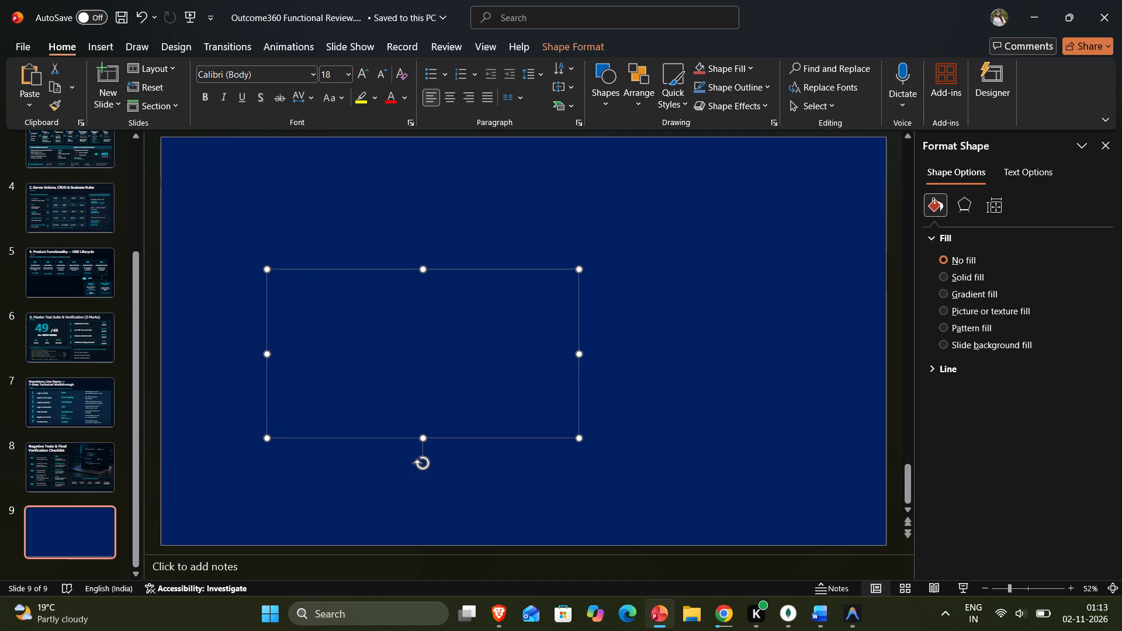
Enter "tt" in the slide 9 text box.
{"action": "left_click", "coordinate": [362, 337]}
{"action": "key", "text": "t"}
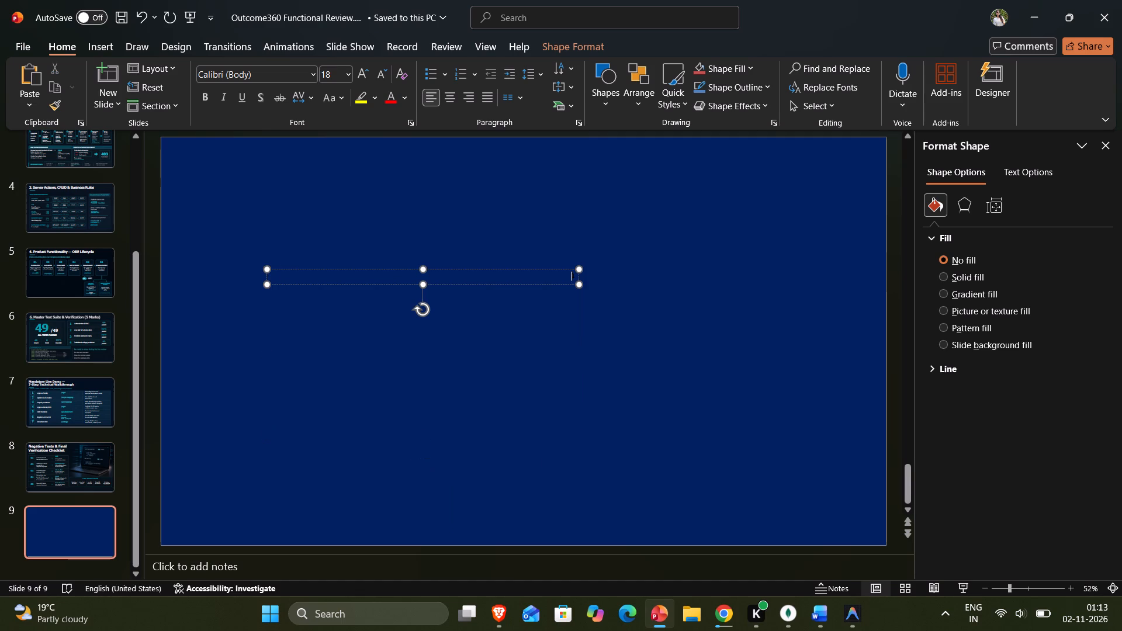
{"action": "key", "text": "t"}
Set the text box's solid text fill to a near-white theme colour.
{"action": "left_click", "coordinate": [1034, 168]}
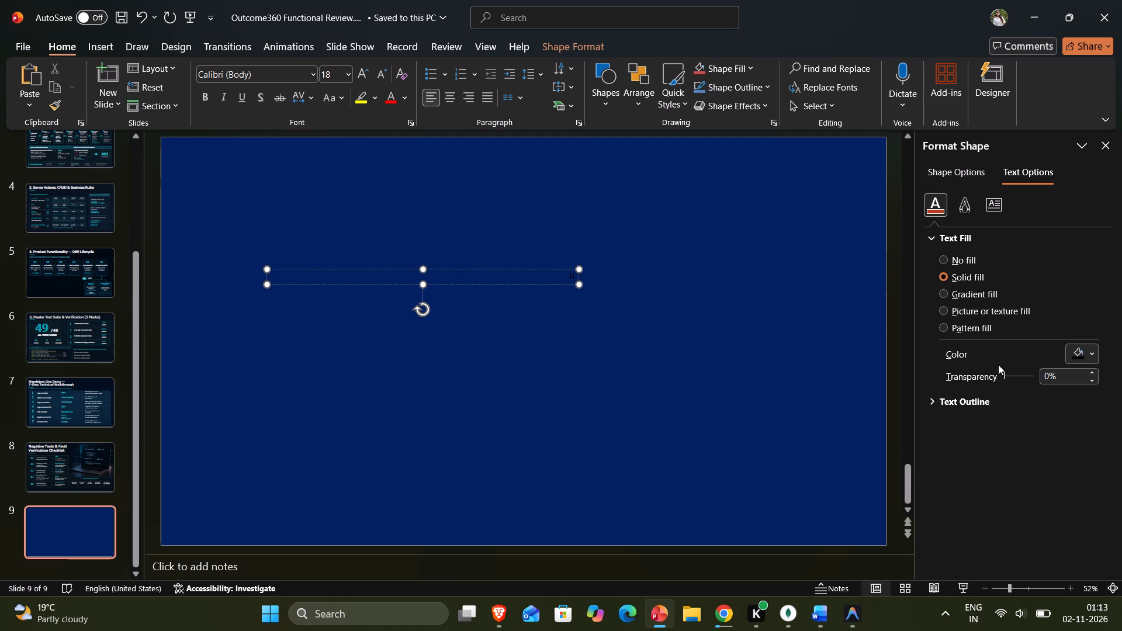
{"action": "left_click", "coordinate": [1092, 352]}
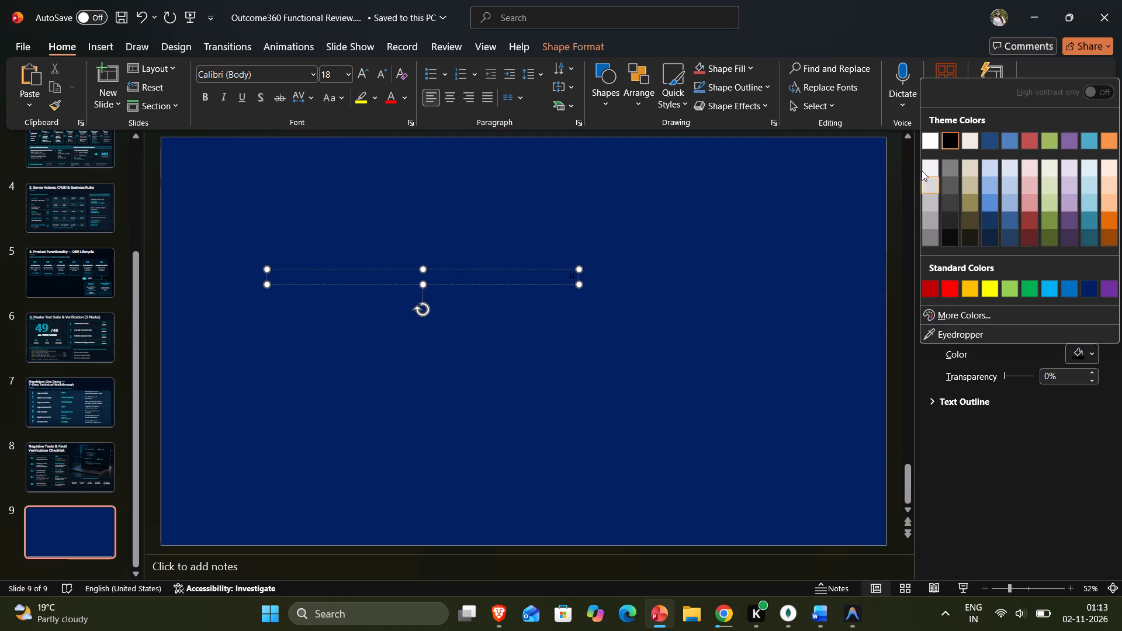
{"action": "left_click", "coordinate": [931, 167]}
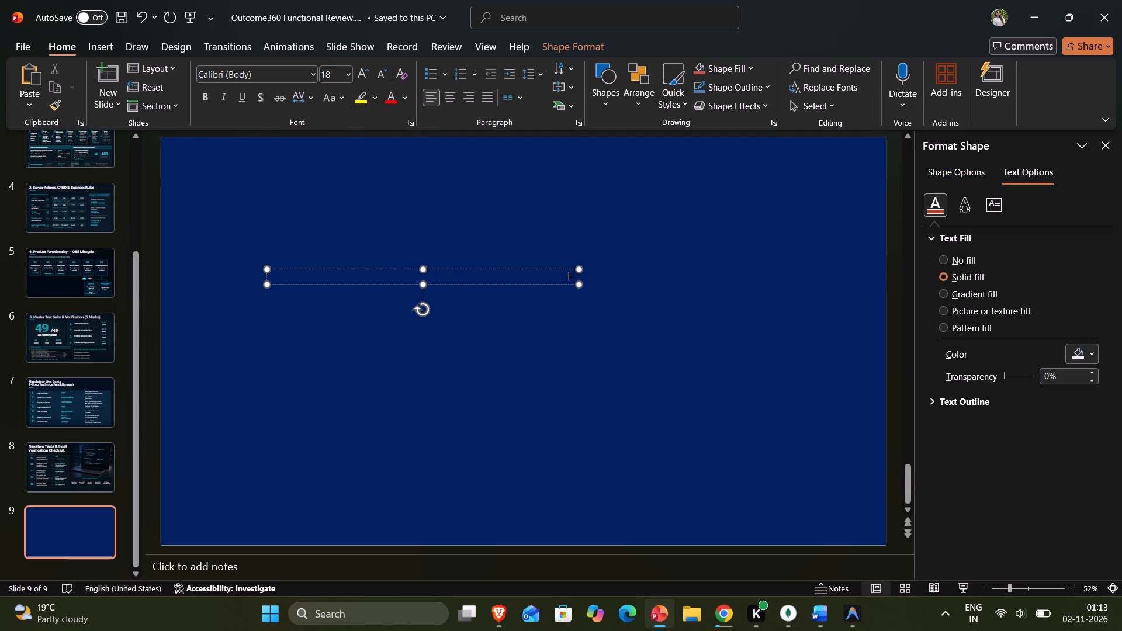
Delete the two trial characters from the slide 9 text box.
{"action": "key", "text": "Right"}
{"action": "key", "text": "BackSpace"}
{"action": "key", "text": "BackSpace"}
Stretch the slide 9 text box downward to make it taller.
{"action": "left_click_drag", "start_coordinate": [425, 284], "coordinate": [445, 411]}
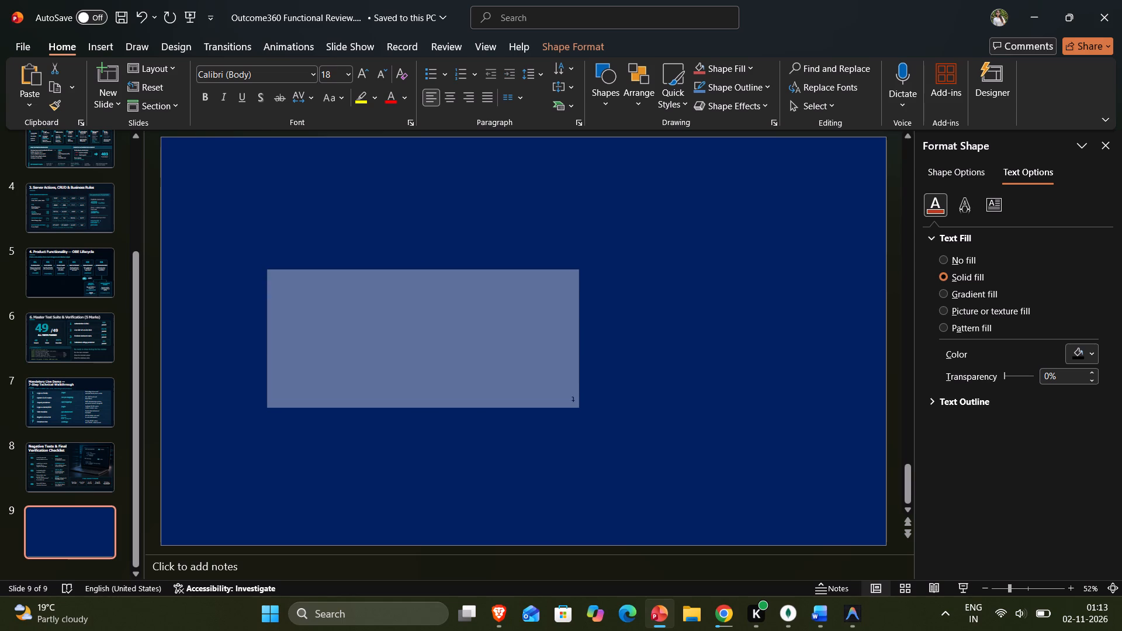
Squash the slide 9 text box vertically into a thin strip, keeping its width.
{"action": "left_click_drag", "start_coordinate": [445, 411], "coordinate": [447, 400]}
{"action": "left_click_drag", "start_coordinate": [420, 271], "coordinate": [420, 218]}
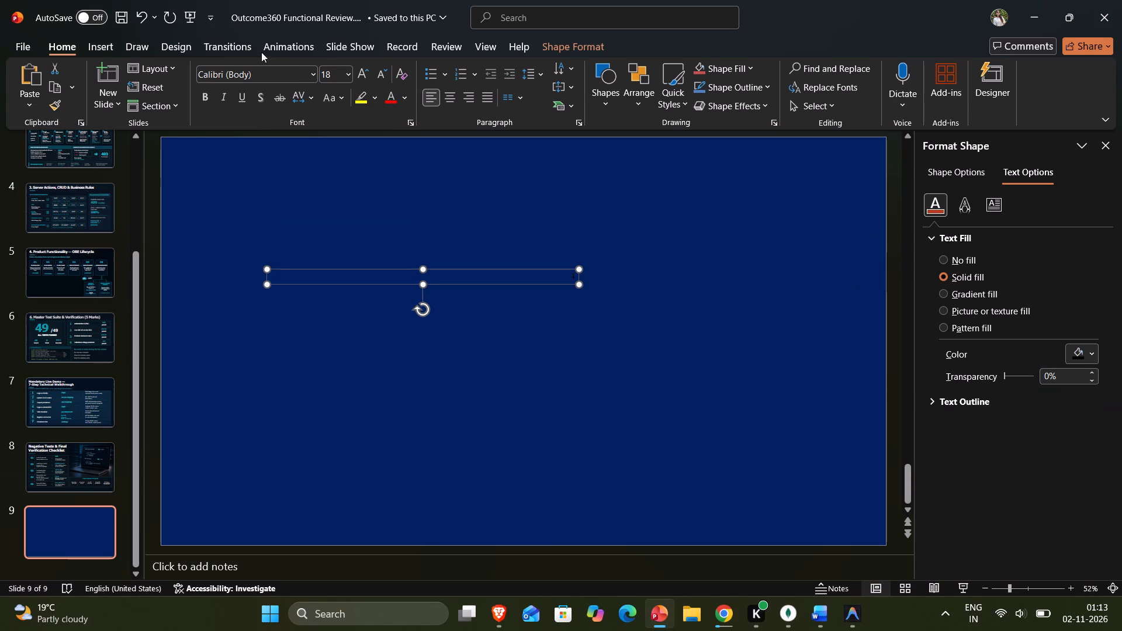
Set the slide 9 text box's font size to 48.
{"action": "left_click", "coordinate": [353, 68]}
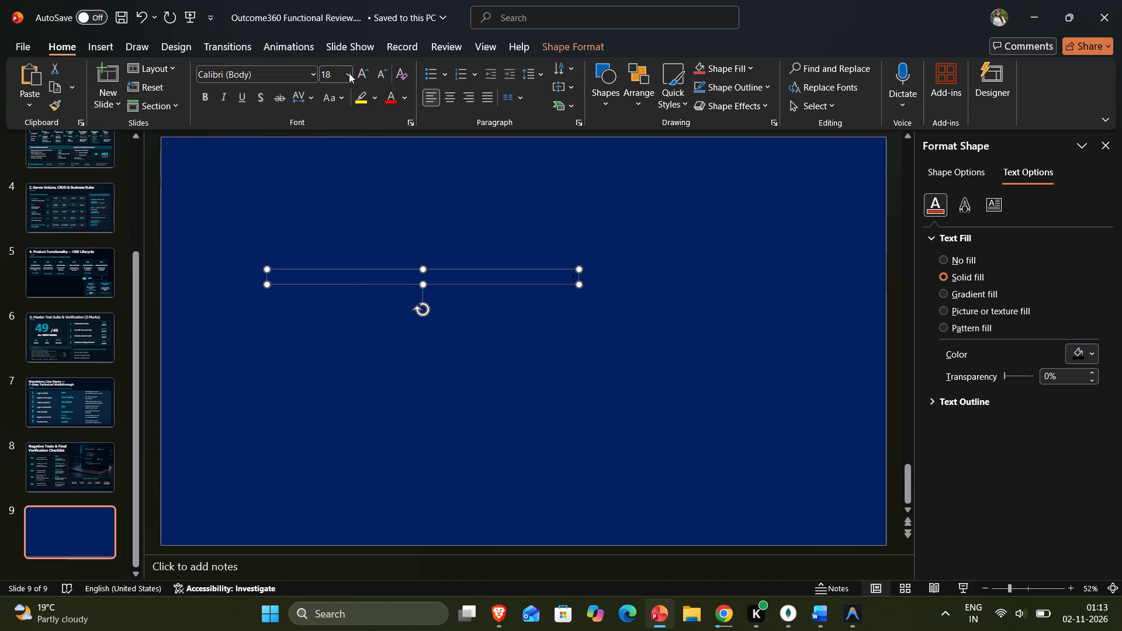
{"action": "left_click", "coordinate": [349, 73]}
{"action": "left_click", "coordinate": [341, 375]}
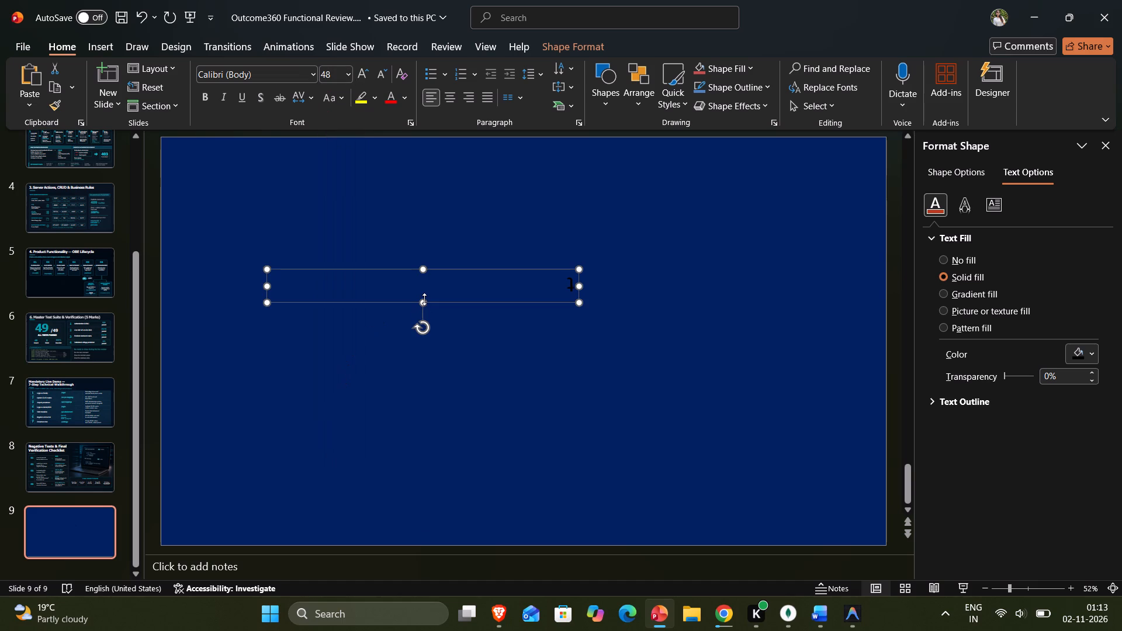
Delete the text box from slide 9, leaving only the solid blue background.
{"action": "left_click_drag", "start_coordinate": [424, 299], "coordinate": [421, 346]}
{"action": "key", "text": "BackSpace"}
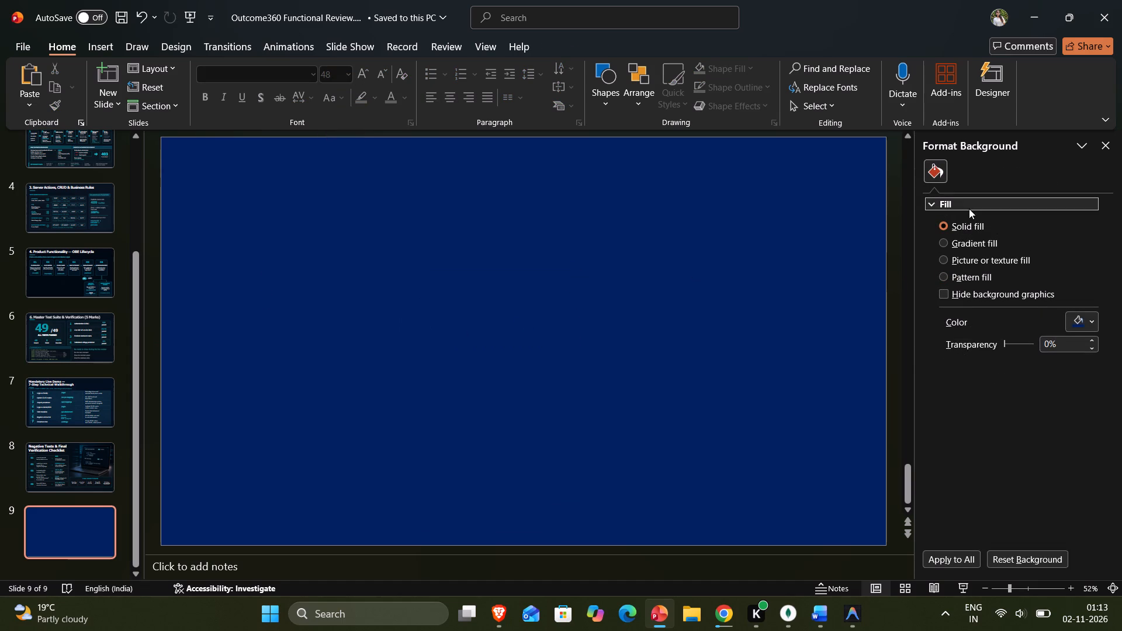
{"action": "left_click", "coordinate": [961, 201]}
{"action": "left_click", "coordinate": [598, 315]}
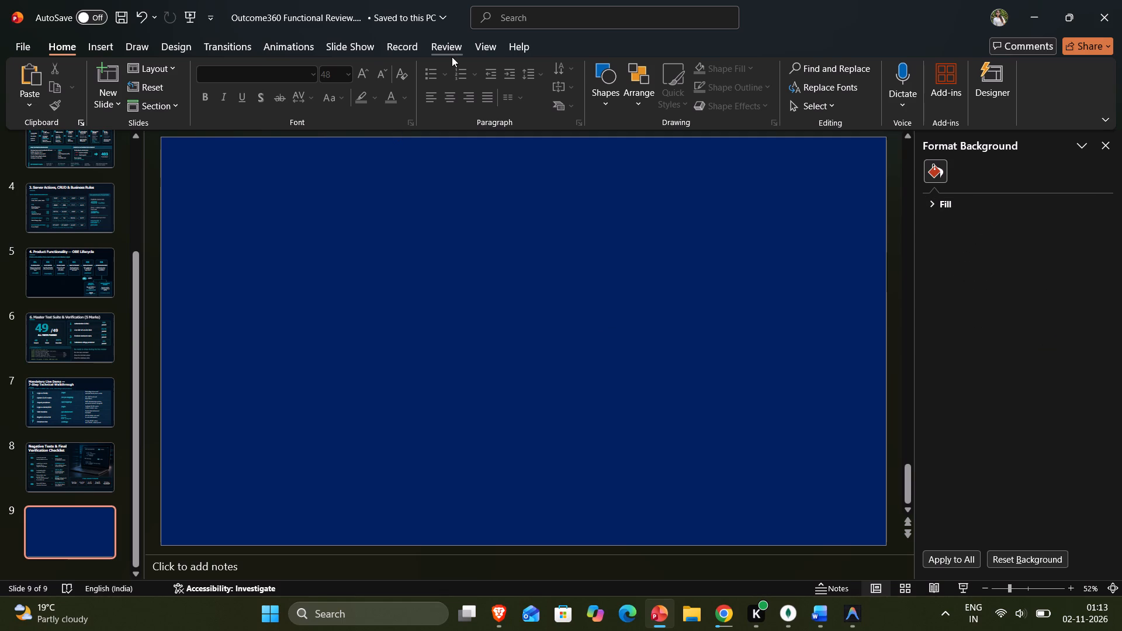
Take the presentation window out of its maximized state and place it as a smaller window over the browser.
{"action": "left_click_drag", "start_coordinate": [466, 11], "coordinate": [344, 41]}
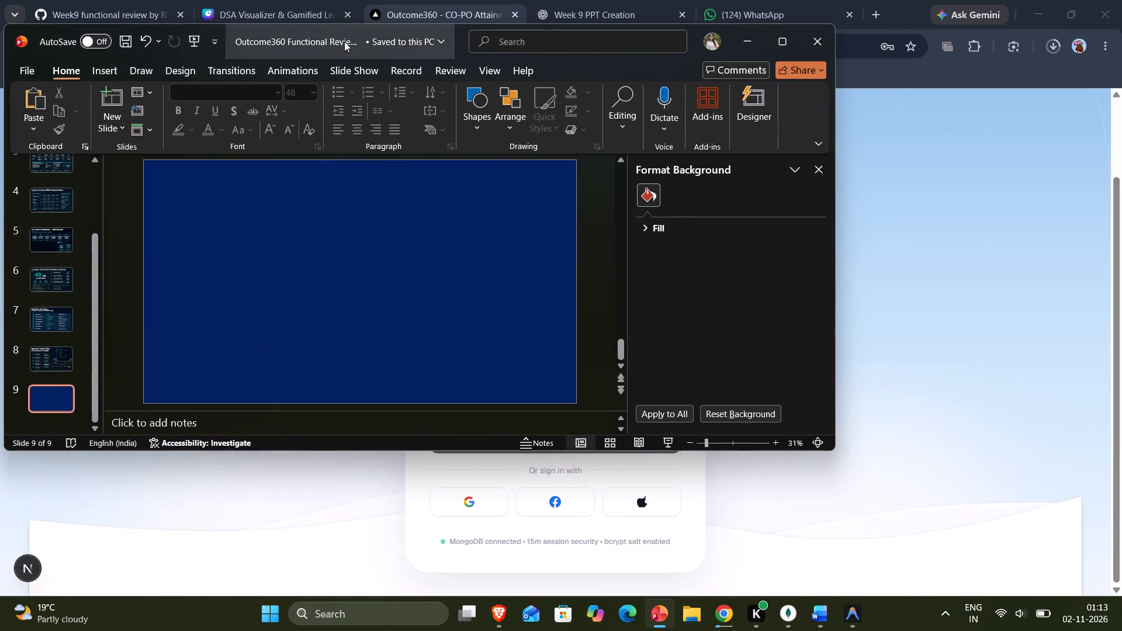